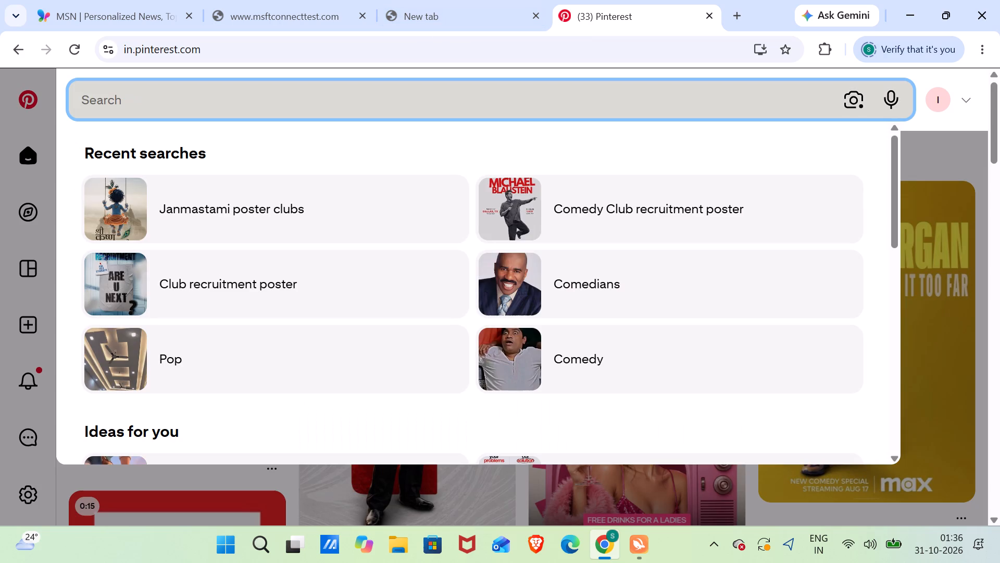
# Search Pinterest for "trials", dismiss the save-ideas pop-up and skim the resulting pins.
pyautogui.write('trials')
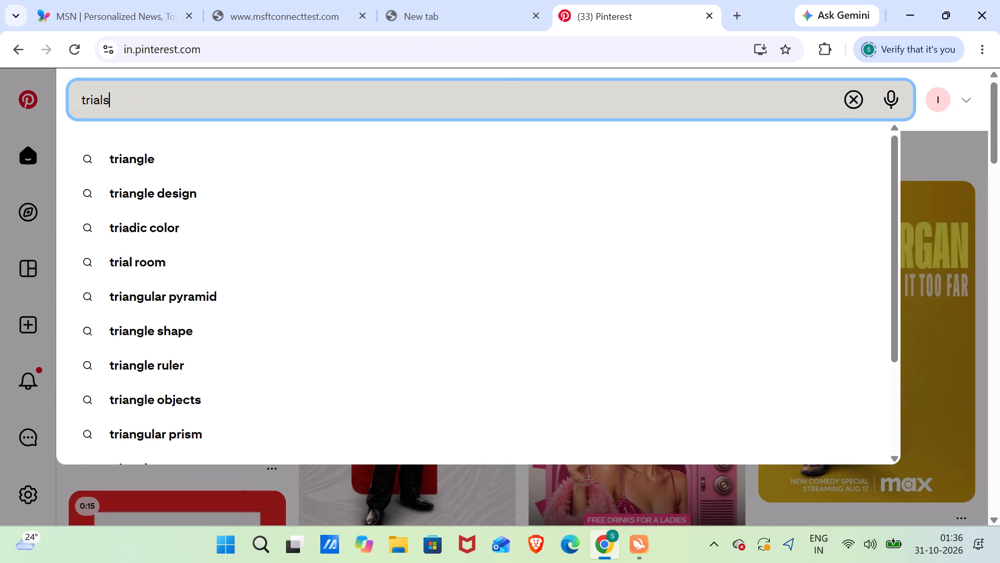
pyautogui.press('Return')
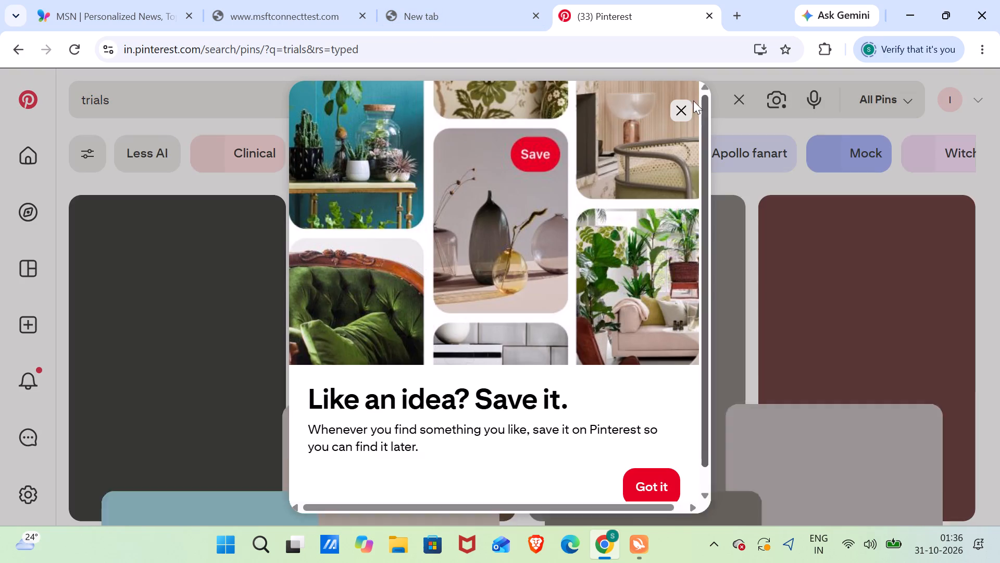
pyautogui.click(677, 103)
pyautogui.scroll(1, 537, 253)
pyautogui.scroll(-4, 536, 253)
pyautogui.scroll(1, 532, 253)
pyautogui.scroll(-1, 532, 253)
pyautogui.scroll(1, 532, 253)
pyautogui.scroll(-1, 532, 253)
pyautogui.scroll(1, 532, 253)
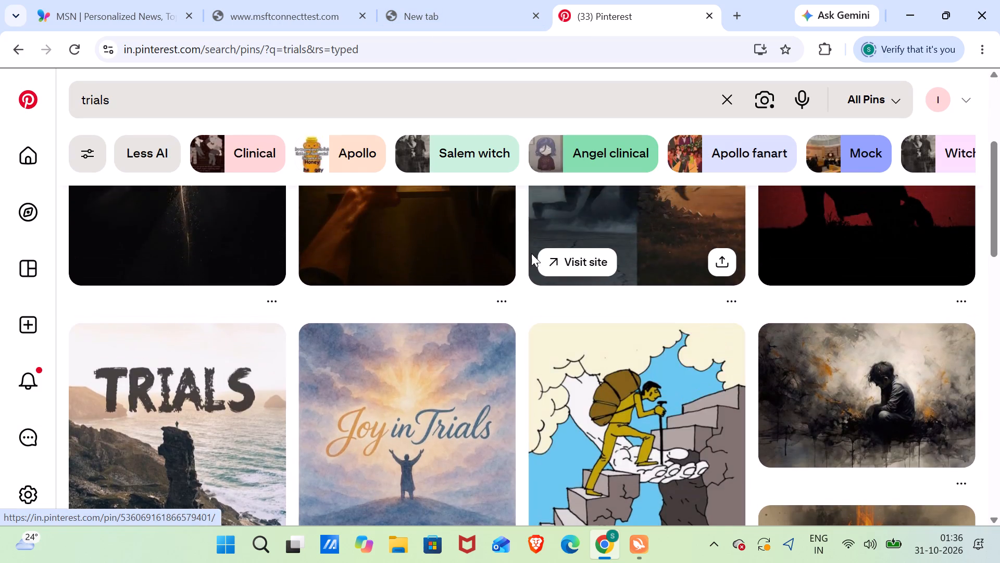
pyautogui.scroll(6, 528, 253)
pyautogui.scroll(2, 253, 257)
# Replace the search with the suggested query "trials poster".
pyautogui.click(180, 91)
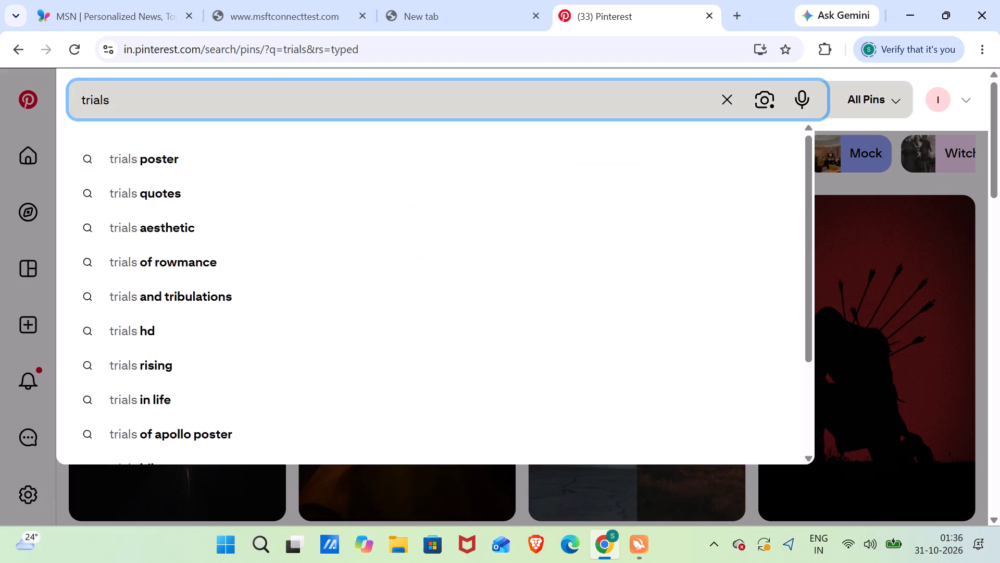
pyautogui.press('BackSpace')
pyautogui.press('BackSpace')
pyautogui.press('BackSpace')
pyautogui.press('BackSpace')
pyautogui.press('BackSpace')
pyautogui.press('BackSpace')
pyautogui.press('BackSpace')
pyautogui.press('BackSpace')
pyautogui.press('BackSpace')
pyautogui.press('BackSpace')
pyautogui.press('BackSpace')
pyautogui.press('BackSpace')
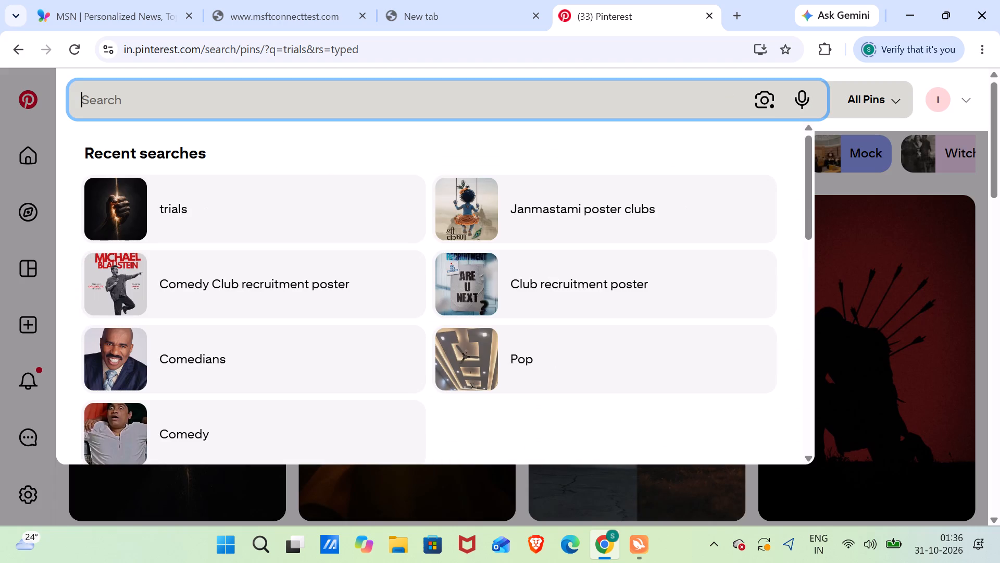
pyautogui.write('tr')
pyautogui.write('ials')
pyautogui.press('space')
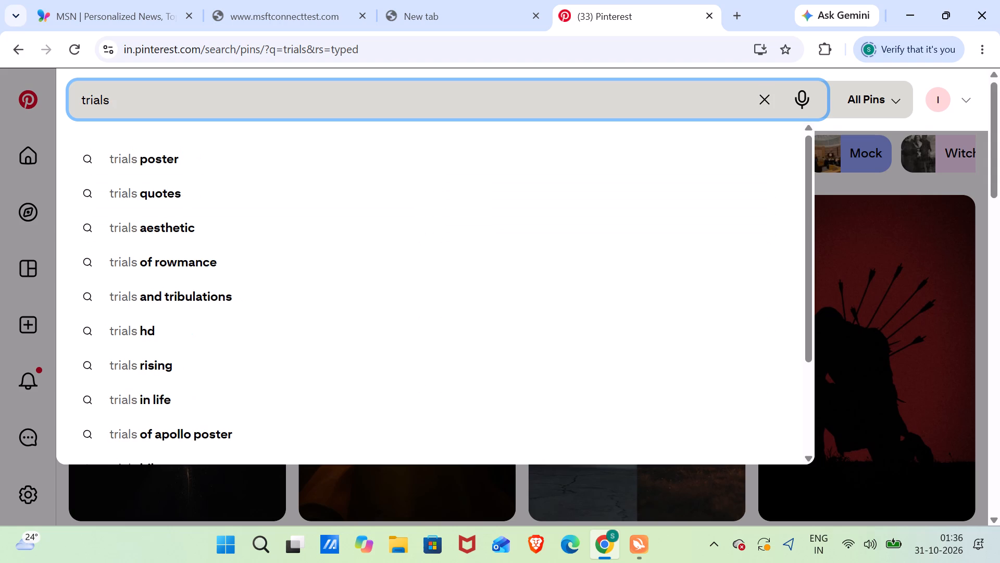
pyautogui.click(178, 148)
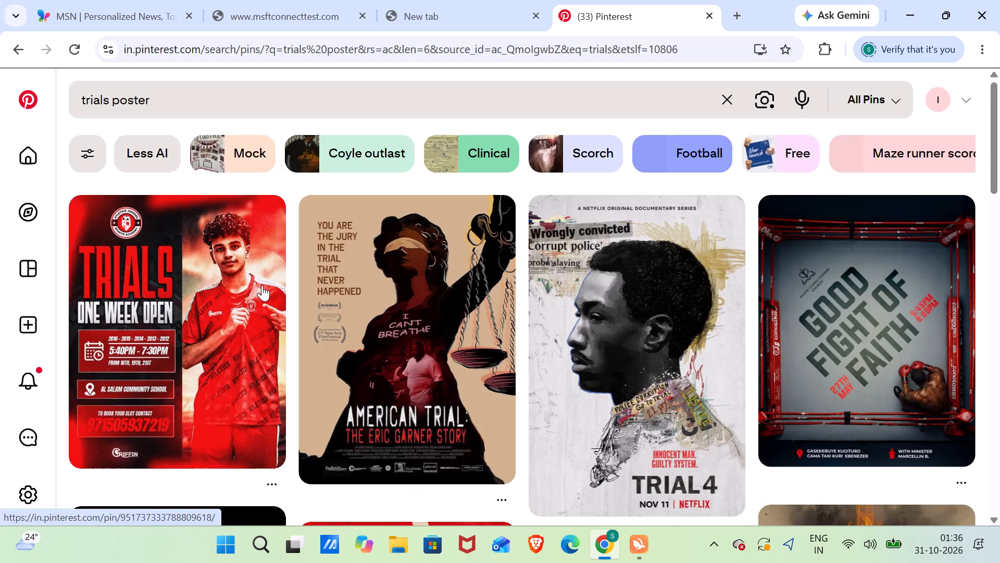
# Browse the trials poster results for a suitable design reference.
pyautogui.scroll(-2, 474, 325)
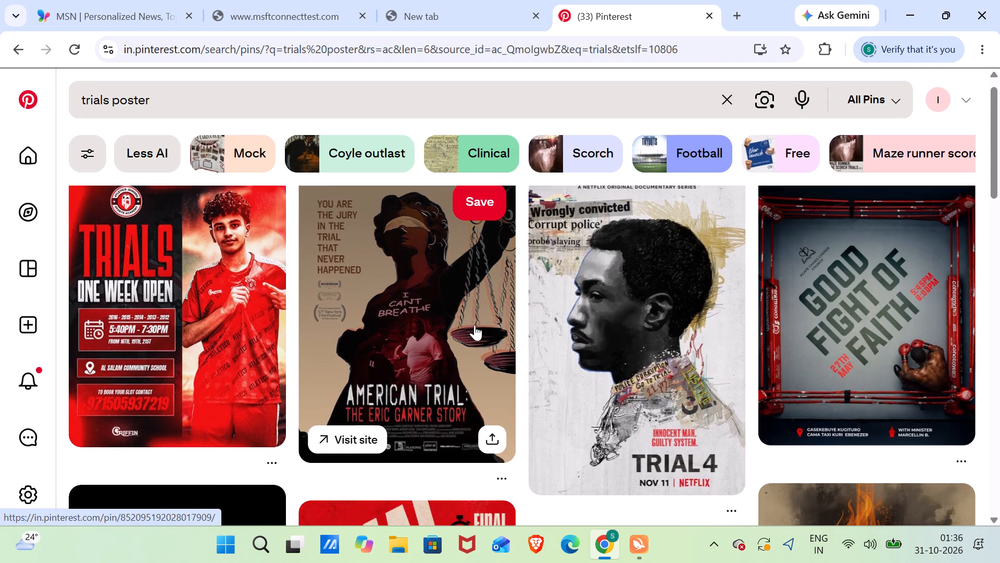
pyautogui.scroll(-7, 474, 325)
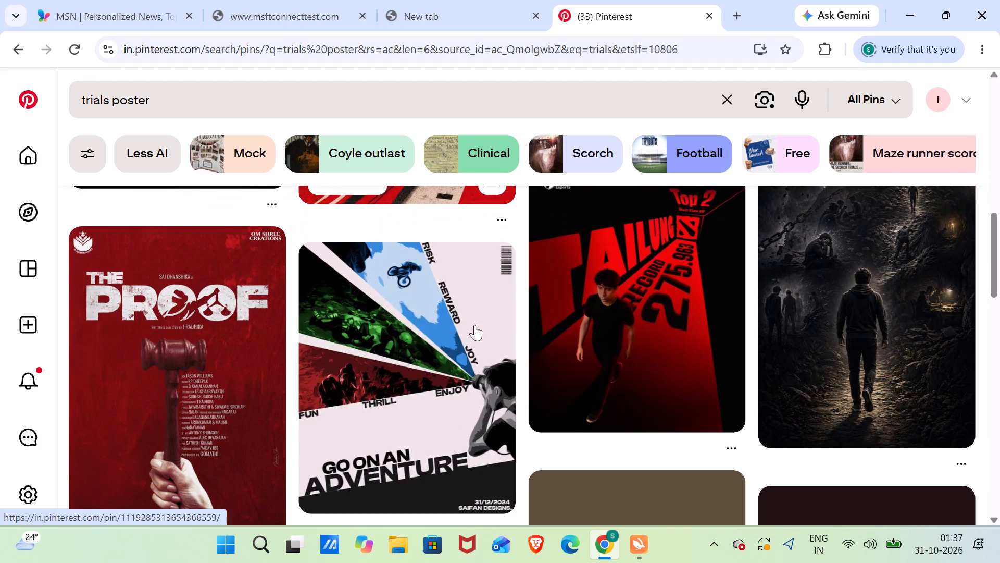
pyautogui.scroll(-4, 629, 373)
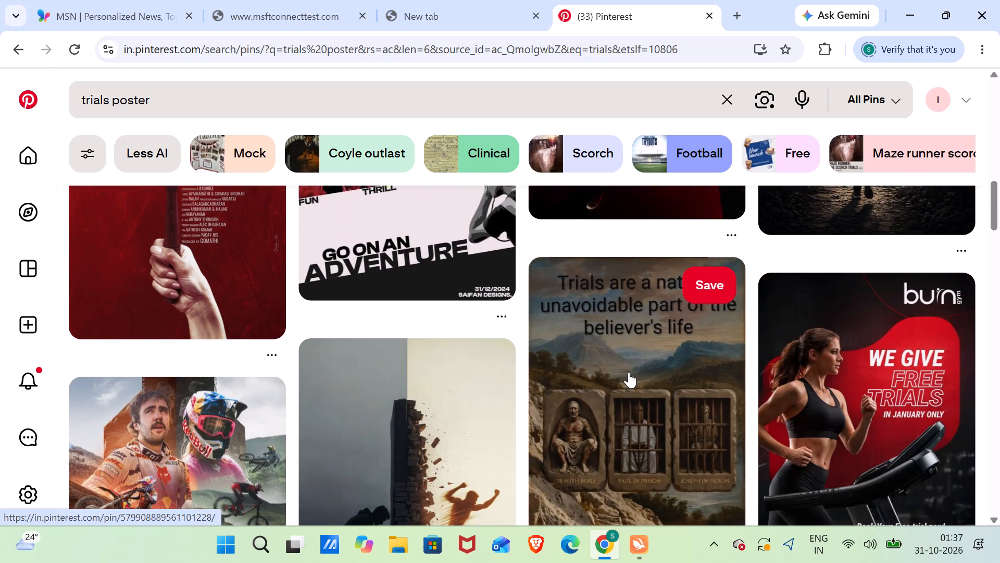
pyautogui.scroll(-6, 629, 372)
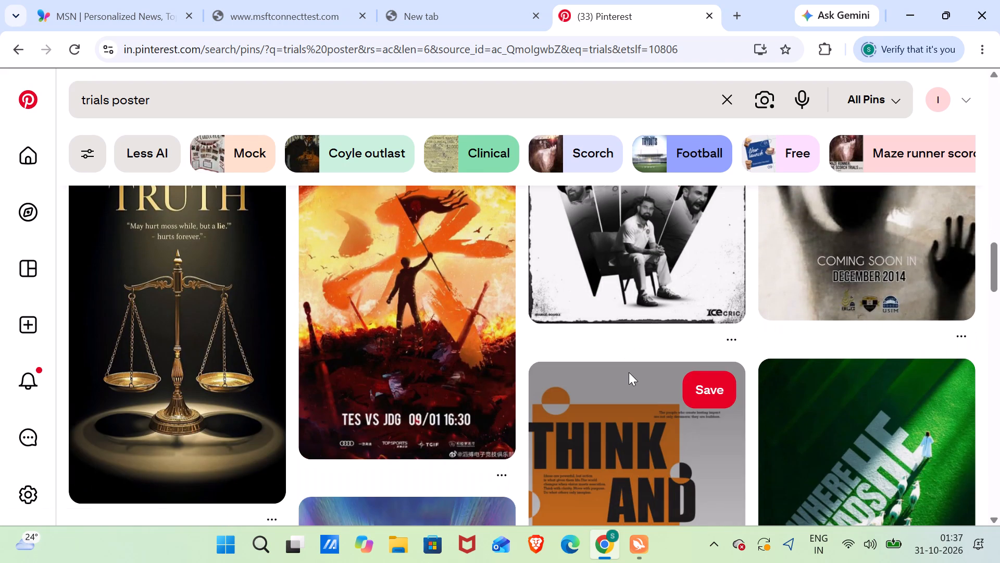
pyautogui.scroll(-1, 629, 372)
pyautogui.scroll(5, 629, 372)
# Refine the search to "stand up trials poster".
pyautogui.click(85, 93)
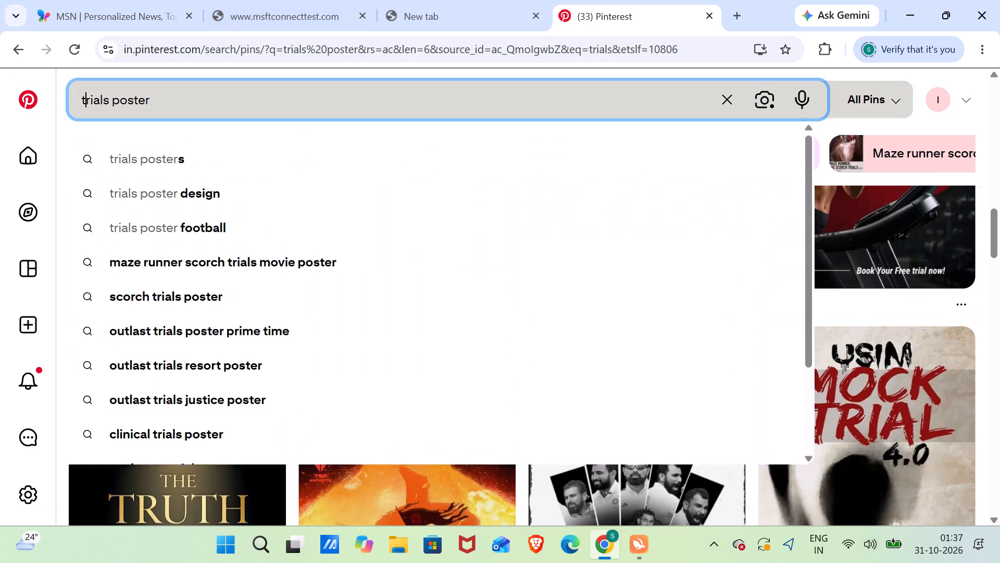
pyautogui.click(79, 93)
pyautogui.click(82, 97)
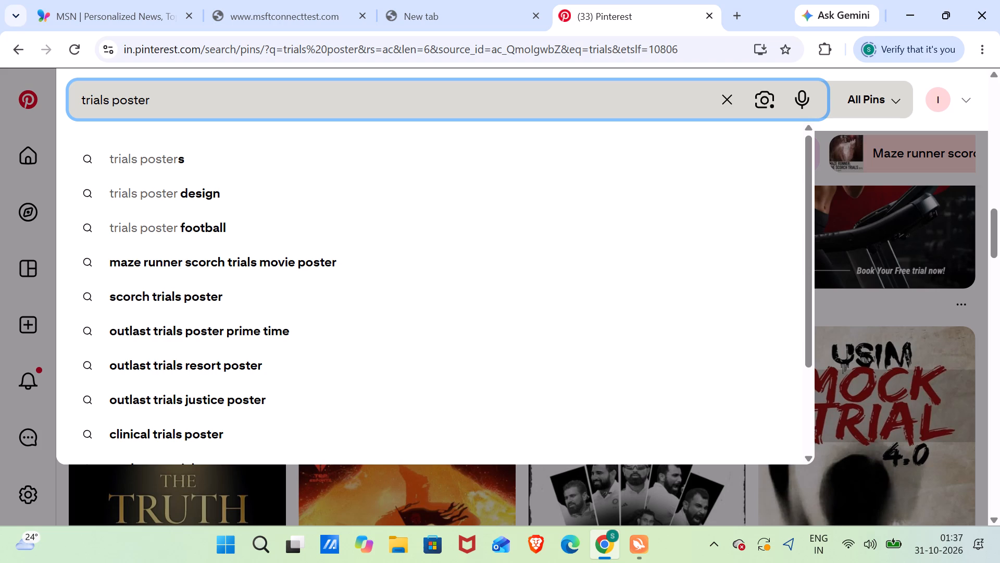
pyautogui.press('space')
pyautogui.write('st')
pyautogui.write('and up')
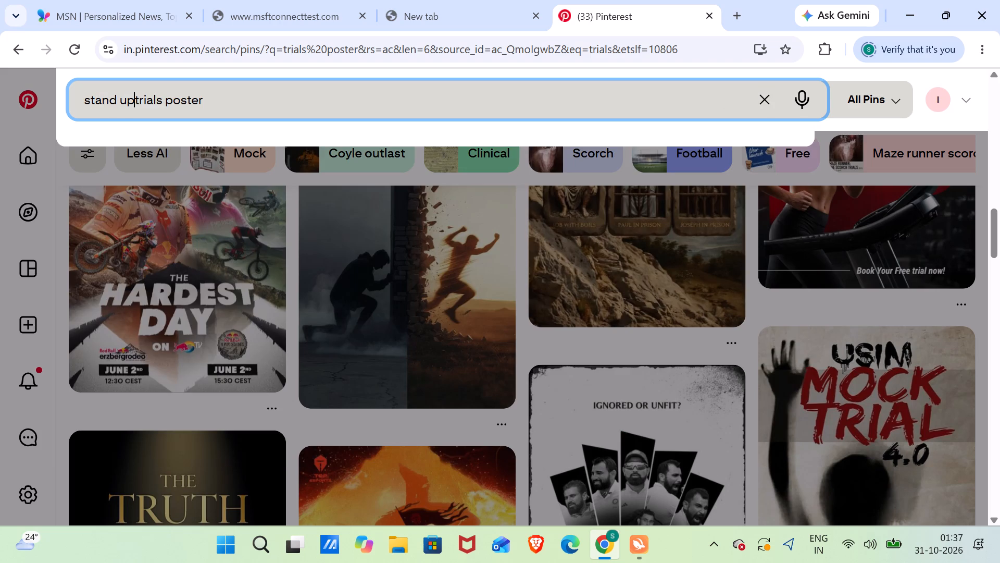
pyautogui.press('space')
pyautogui.press('Return')
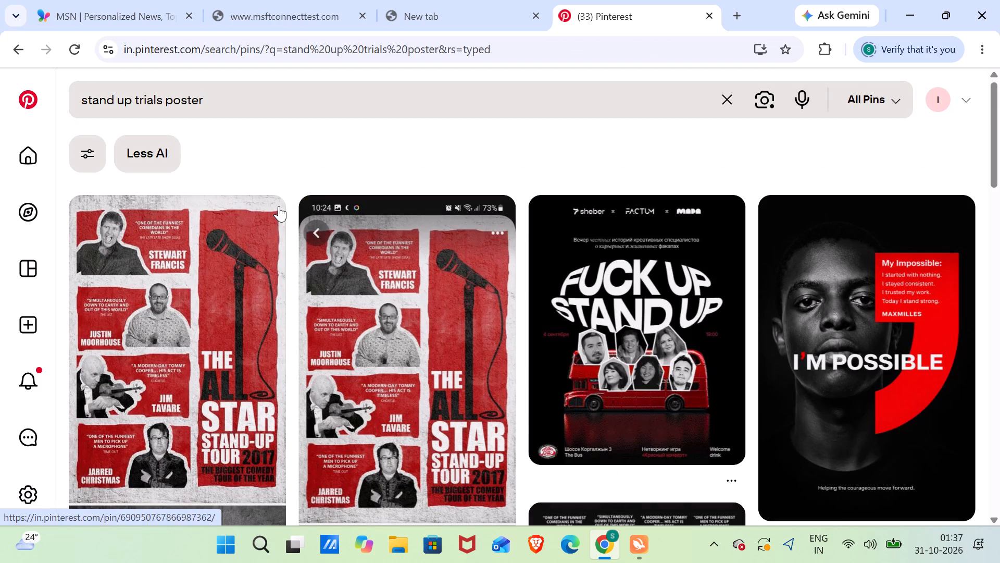
# Look through the stand-up trials poster results for design ideas.
pyautogui.scroll(-1, 615, 324)
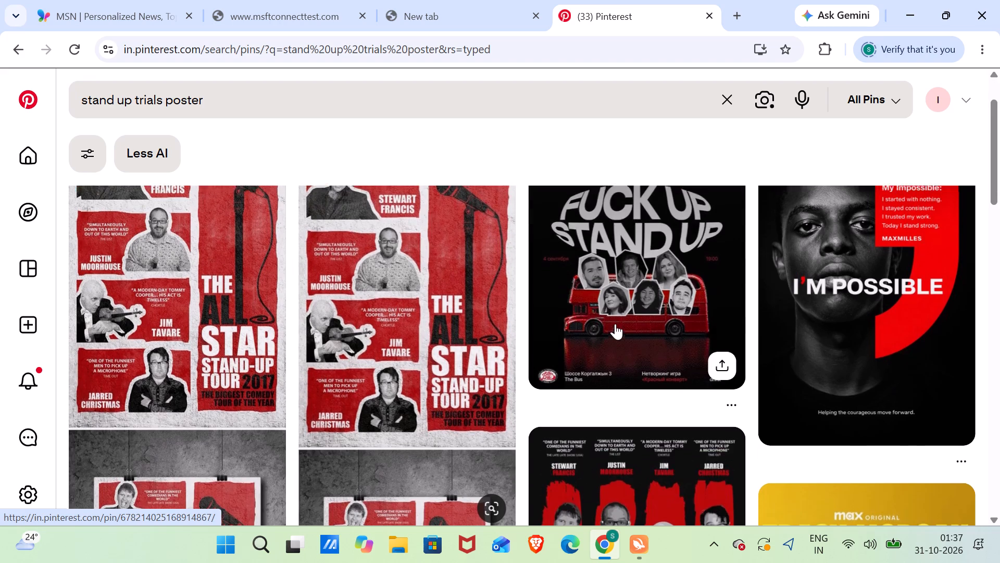
pyautogui.scroll(-2, 614, 324)
pyautogui.scroll(2, 610, 330)
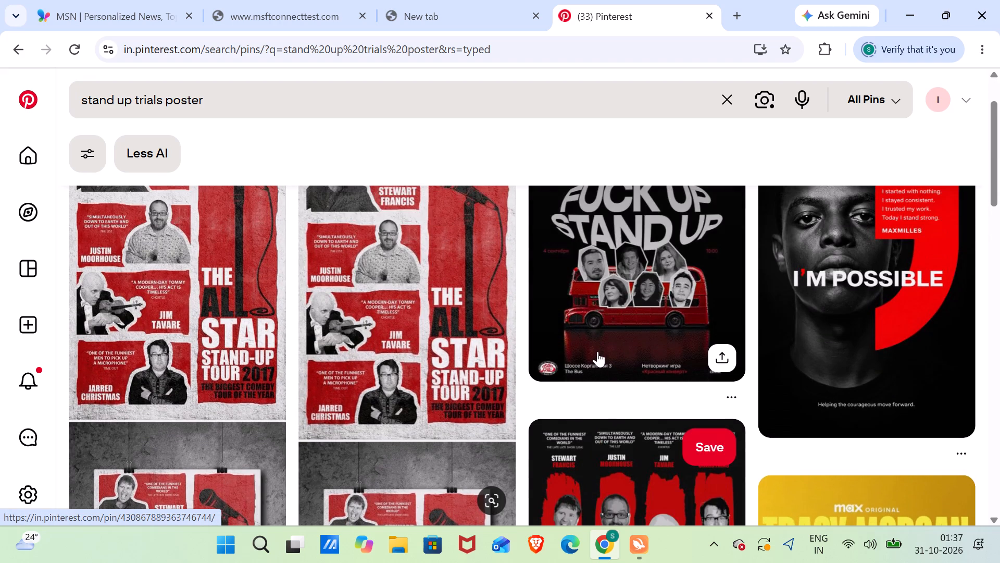
pyautogui.scroll(3, 277, 322)
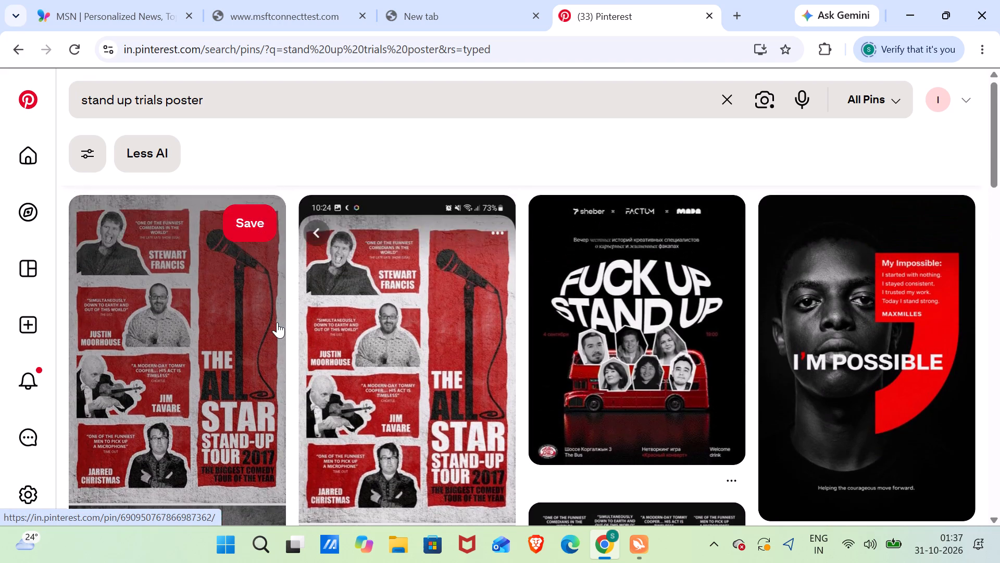
pyautogui.scroll(-8, 277, 322)
pyautogui.scroll(2, 277, 323)
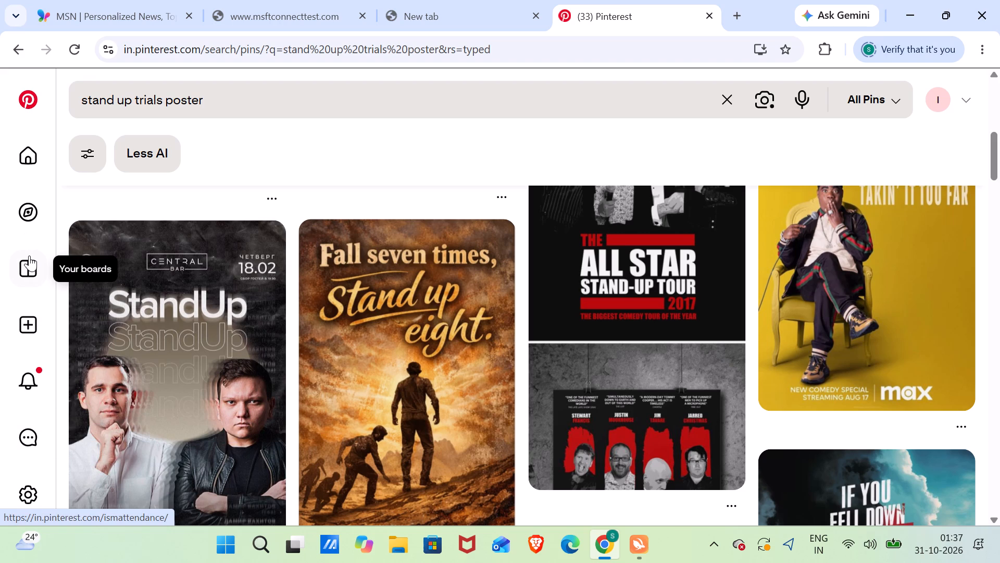
# Return to the home feed, open a comedy poster pin, and from its related pins open the Michael Blaustein poster.
pyautogui.click(23, 163)
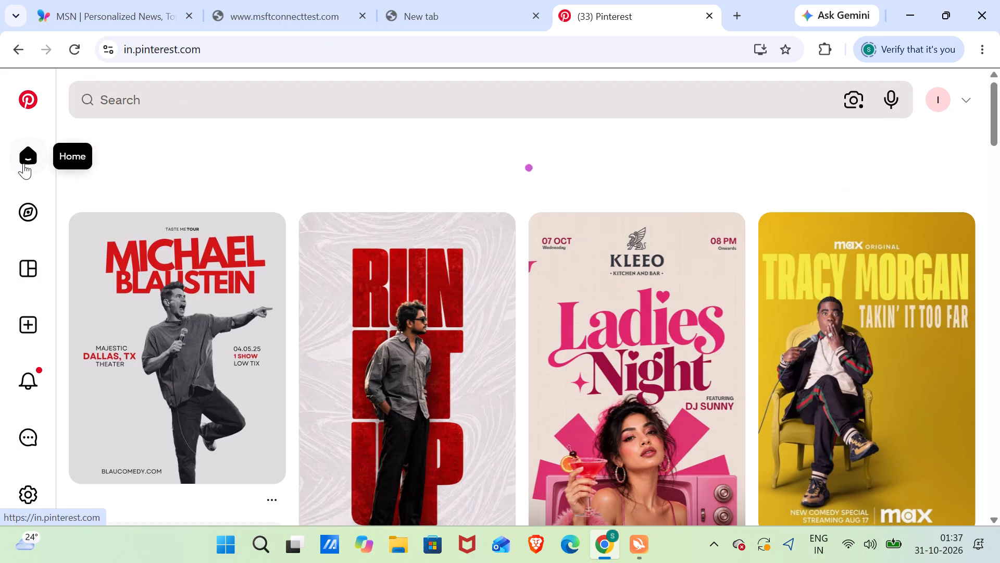
pyautogui.click(221, 324)
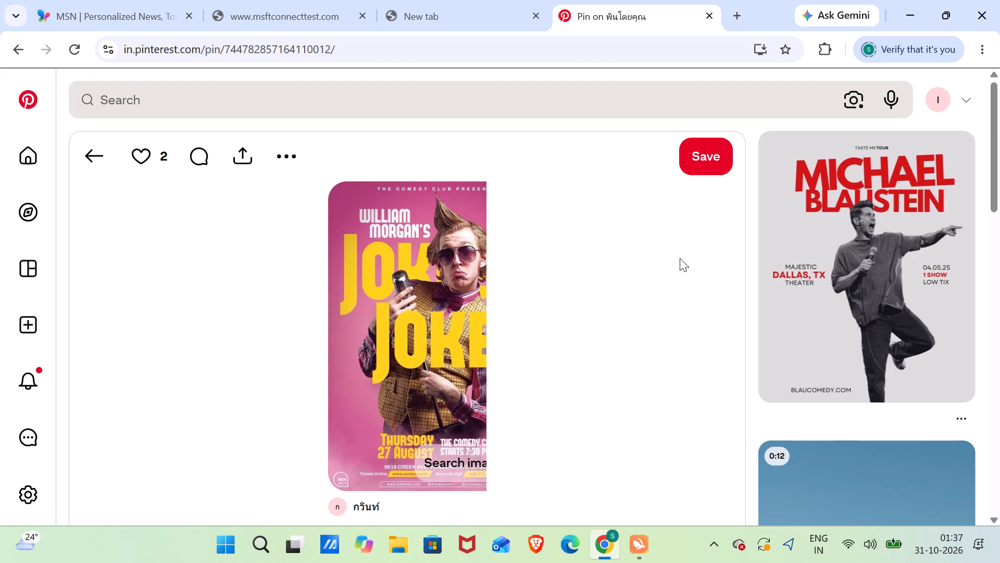
pyautogui.click(907, 275)
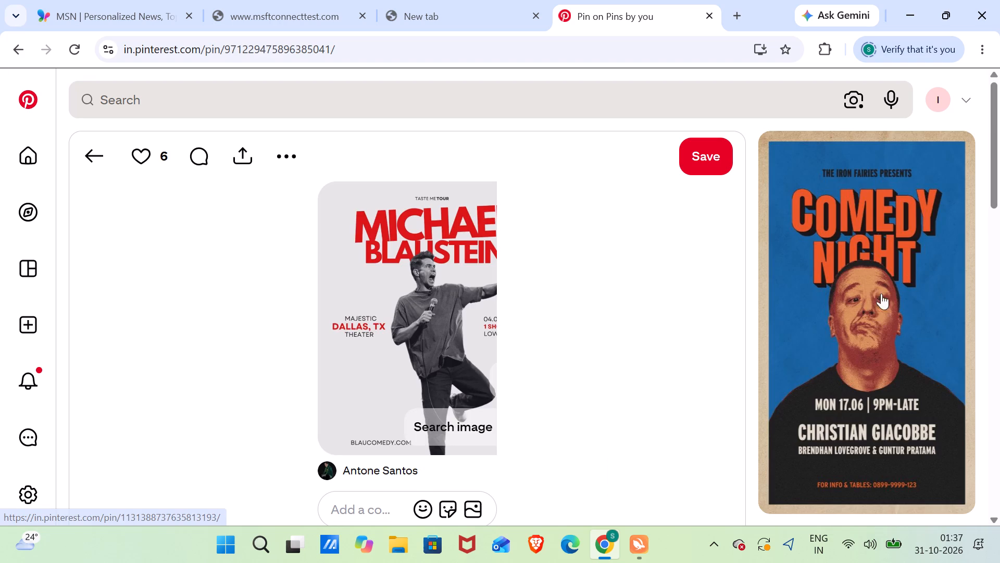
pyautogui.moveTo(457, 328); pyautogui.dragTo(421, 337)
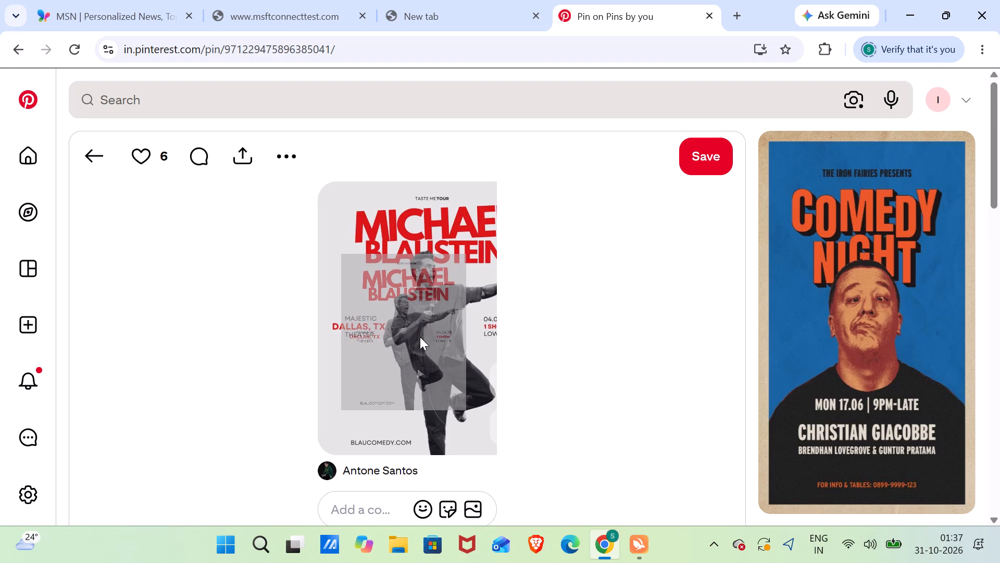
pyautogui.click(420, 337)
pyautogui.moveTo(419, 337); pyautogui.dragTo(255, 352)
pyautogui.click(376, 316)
# Download the Michael Blaustein poster image and dismiss the download scan notice.
pyautogui.click(275, 162)
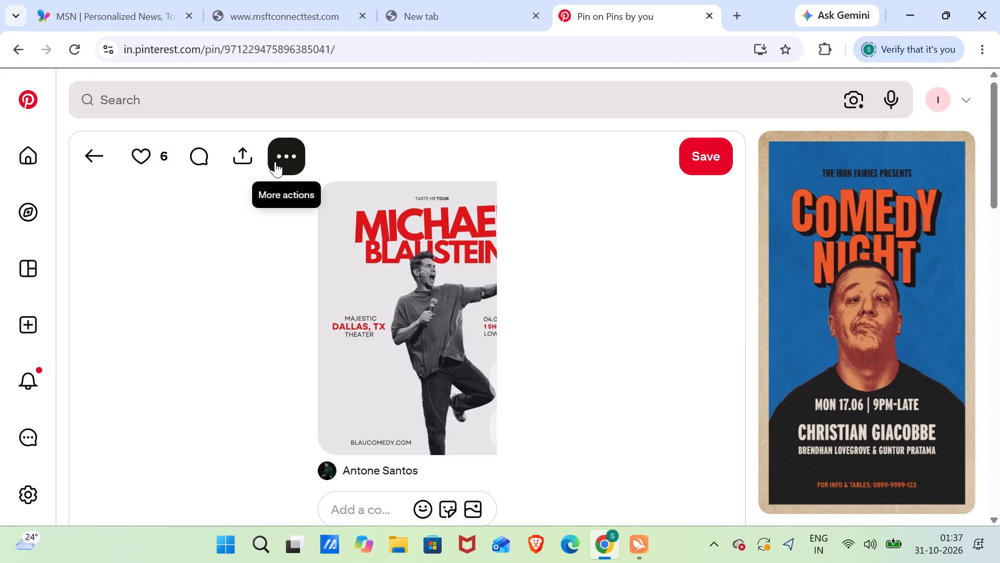
pyautogui.click(259, 206)
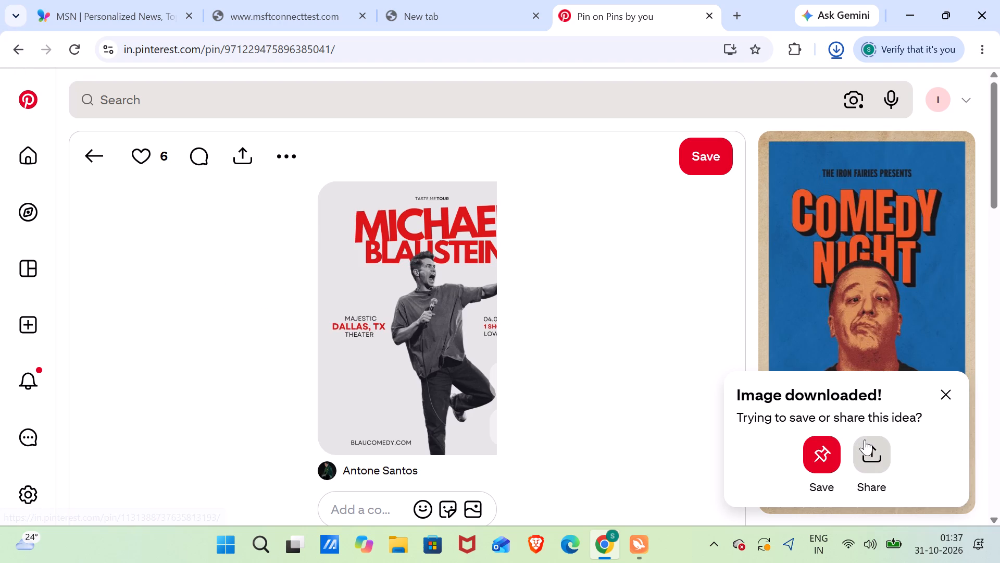
pyautogui.click(955, 456)
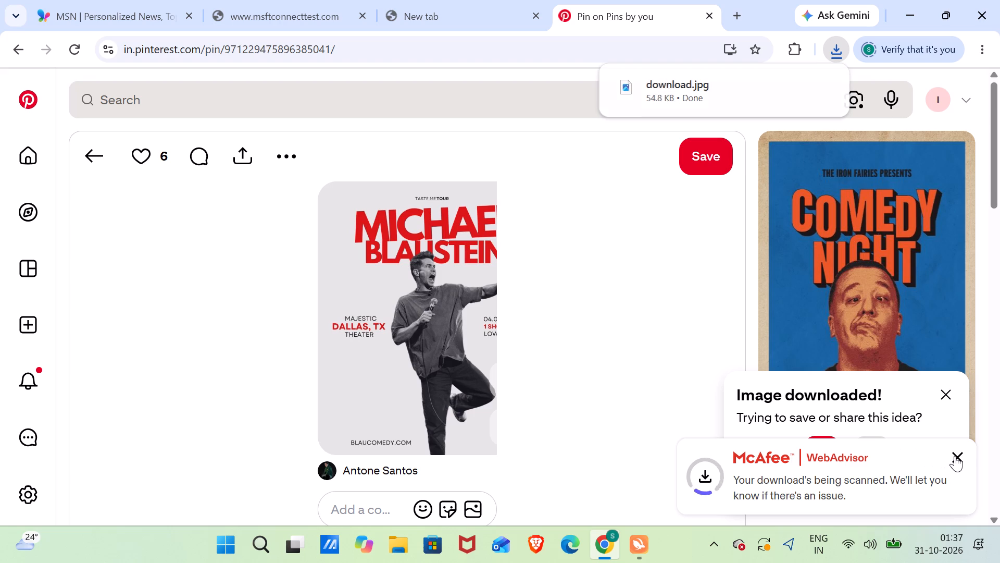
# Save the Michael Blaustein poster pin to the Pinterest account.
pyautogui.click(818, 464)
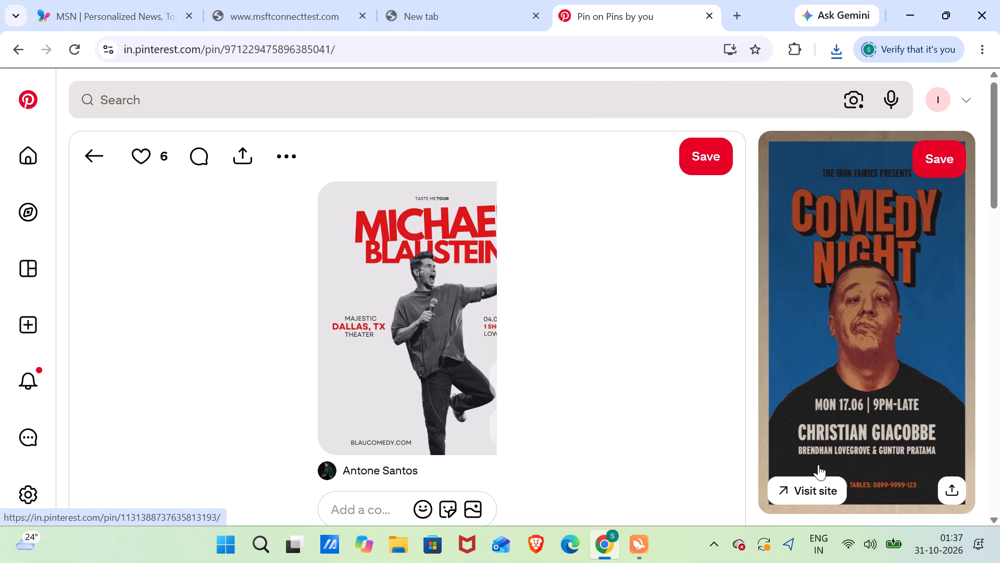
pyautogui.click(698, 156)
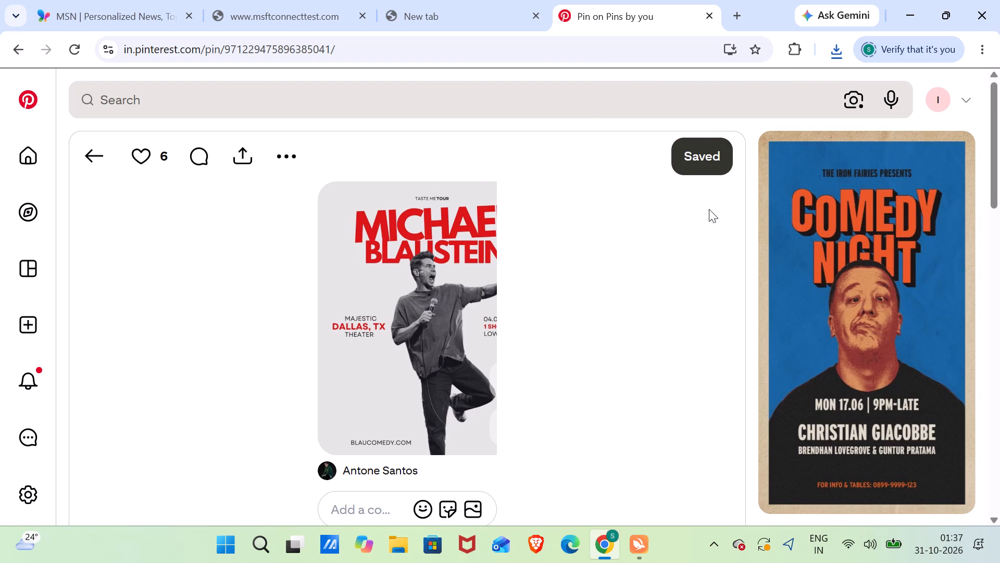
pyautogui.click(710, 160)
pyautogui.click(691, 238)
# Switch to File Explorer, open the newly downloaded "download" JPG from the Downloads folder to check it, and close the viewer.
pyautogui.click(895, 10)
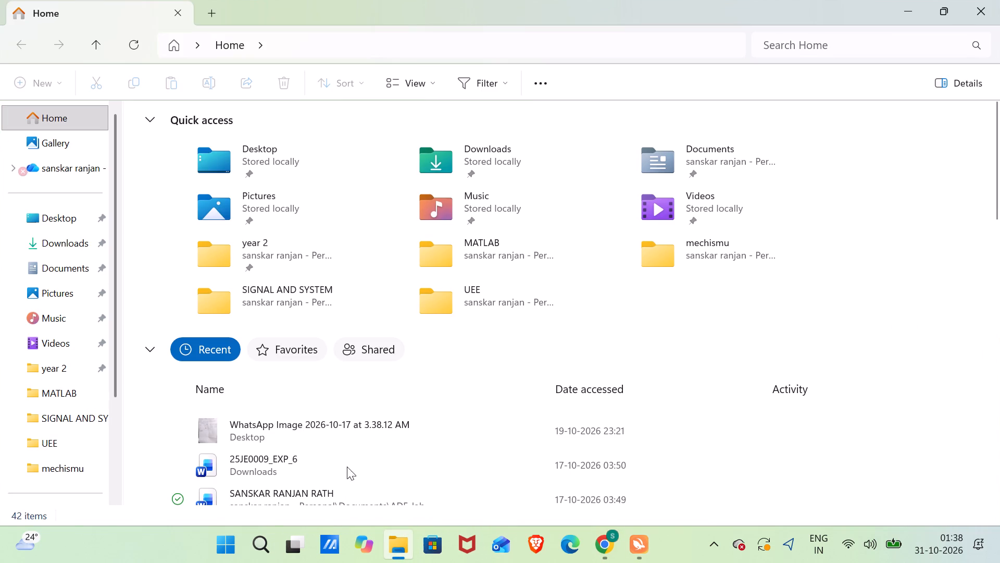
pyautogui.click(37, 241)
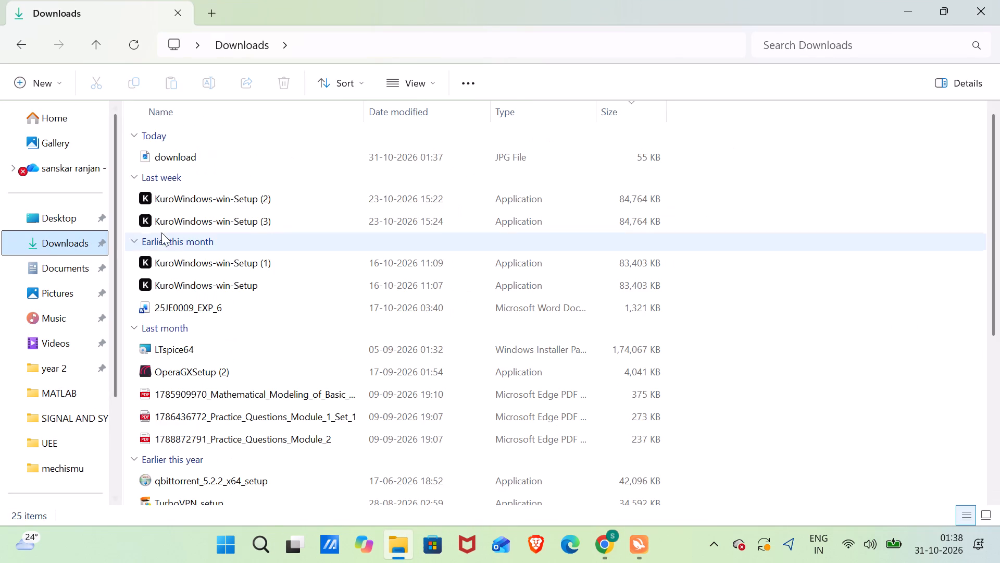
pyautogui.doubleClick(217, 158)
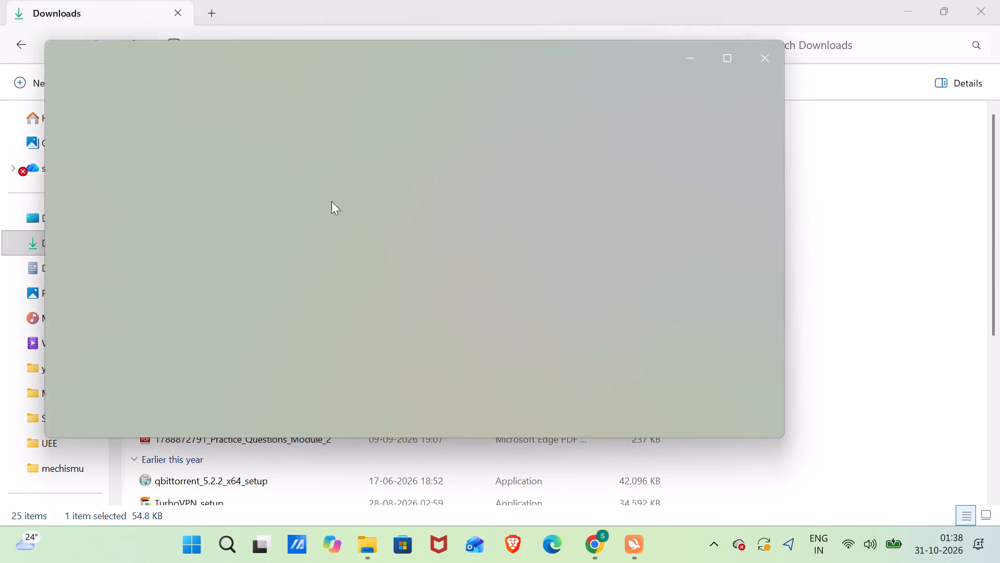
pyautogui.click(756, 54)
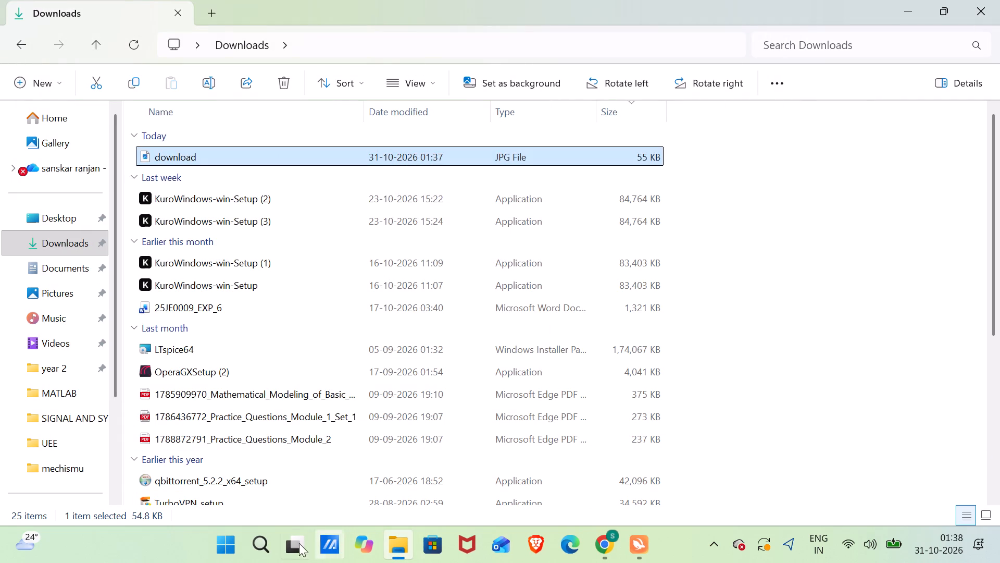
# Switch back to Chrome with the Pinterest poster pin.
pyautogui.click(605, 557)
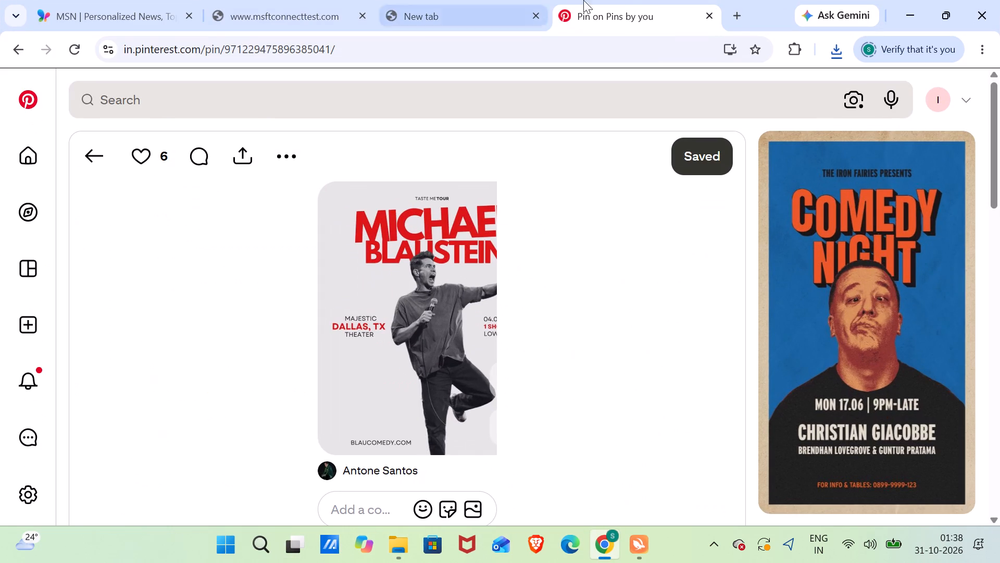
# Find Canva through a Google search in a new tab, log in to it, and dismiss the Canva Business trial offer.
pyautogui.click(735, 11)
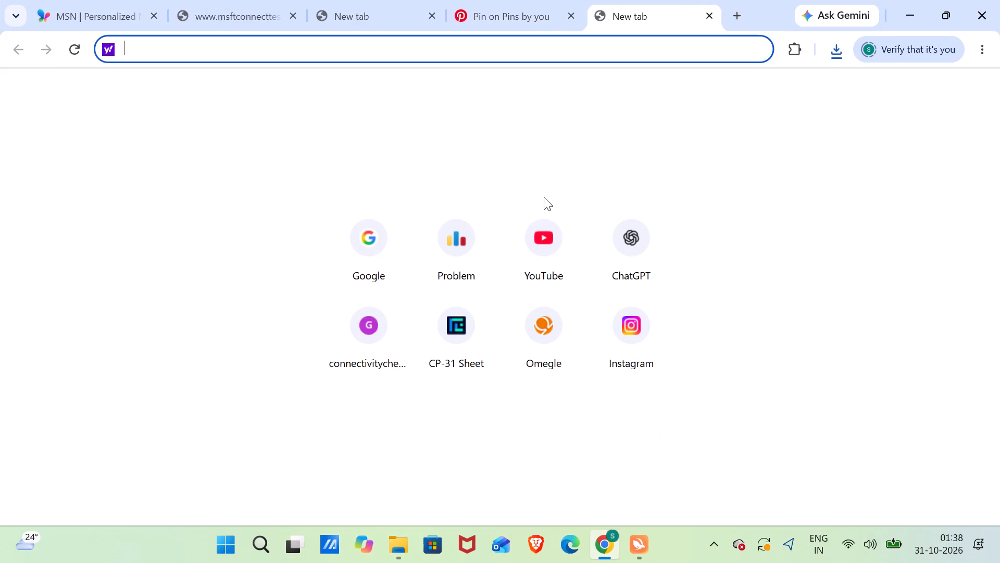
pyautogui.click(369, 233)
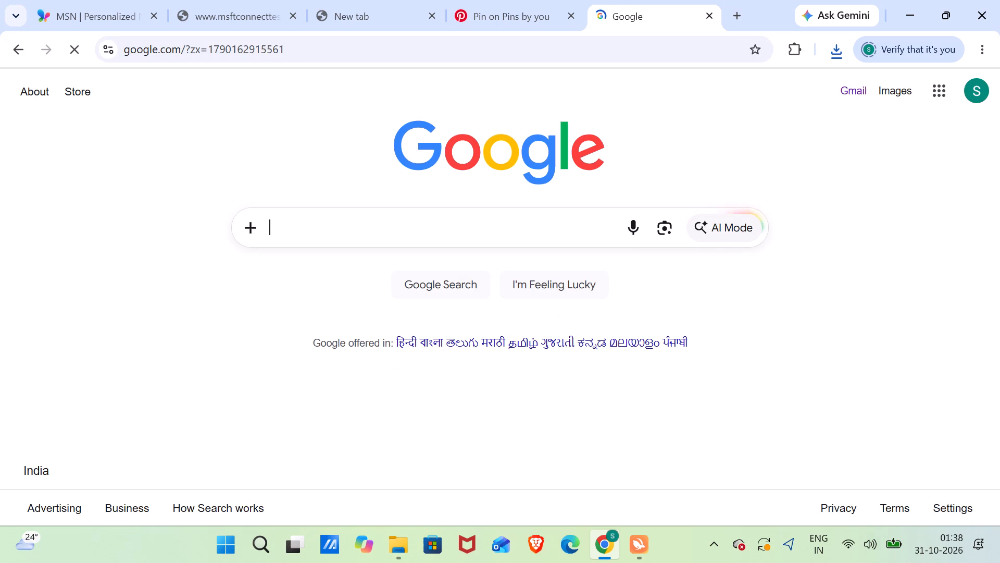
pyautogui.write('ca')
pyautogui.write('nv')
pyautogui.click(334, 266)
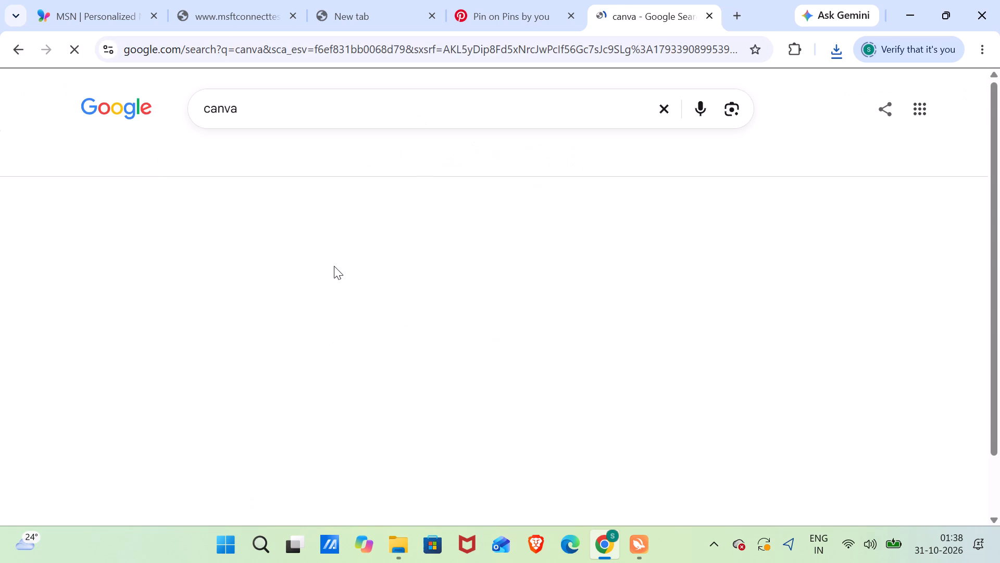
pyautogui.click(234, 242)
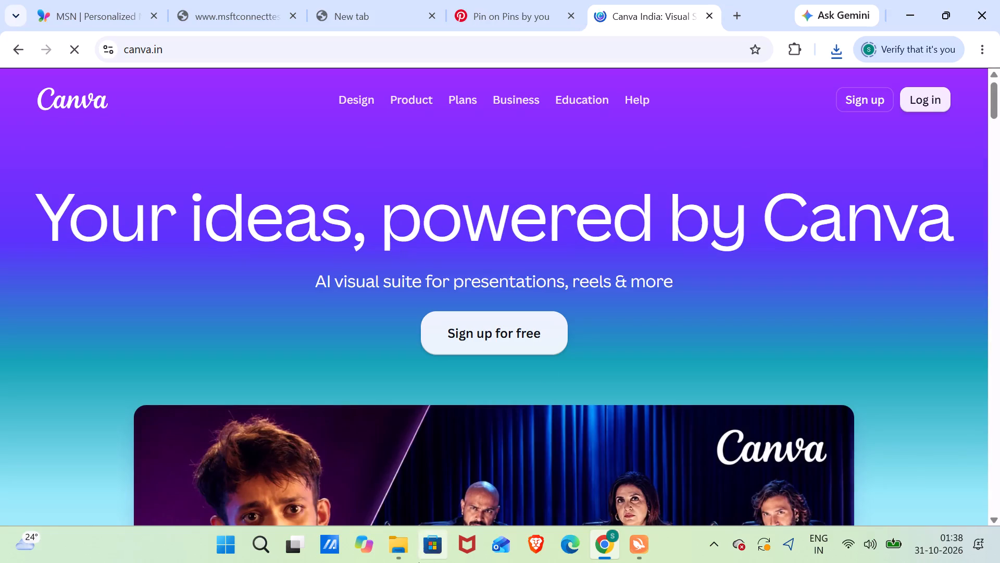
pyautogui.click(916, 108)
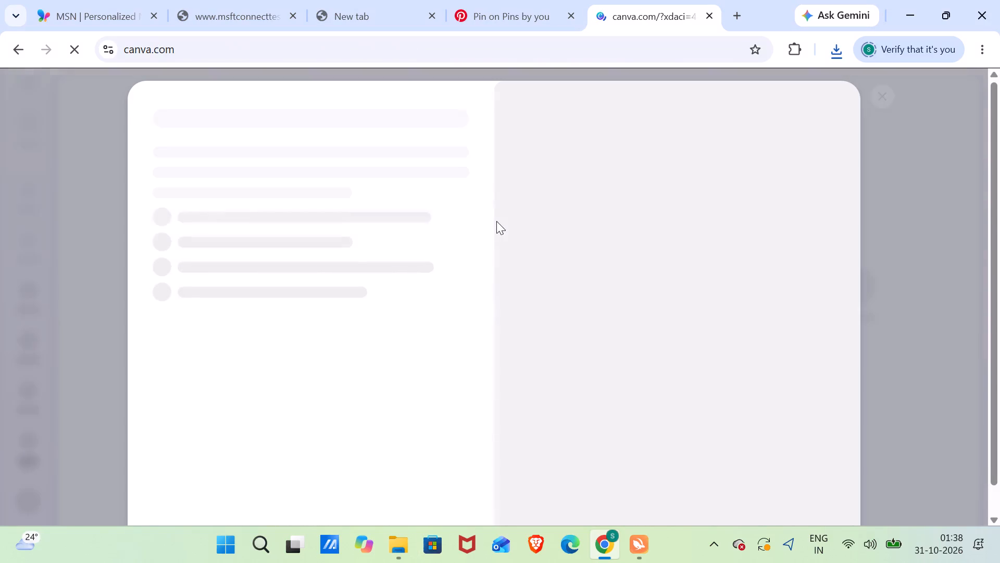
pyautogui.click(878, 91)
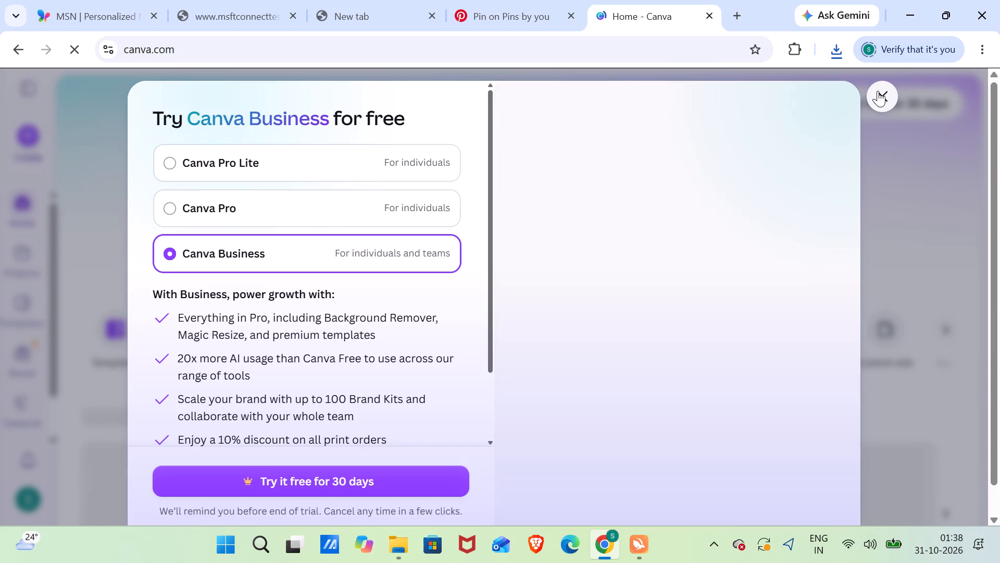
pyautogui.scroll(-2, 398, 230)
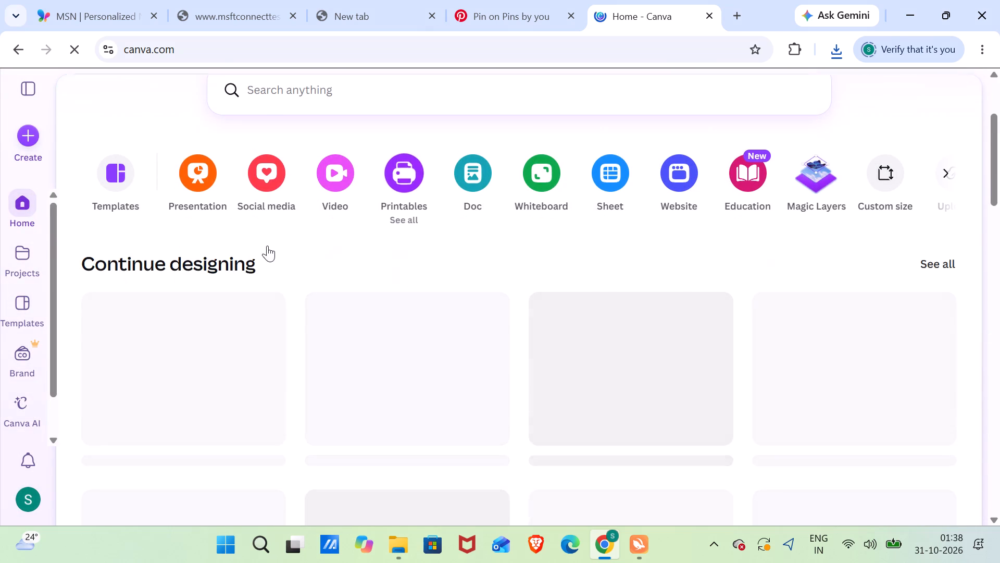
pyautogui.scroll(2, 153, 271)
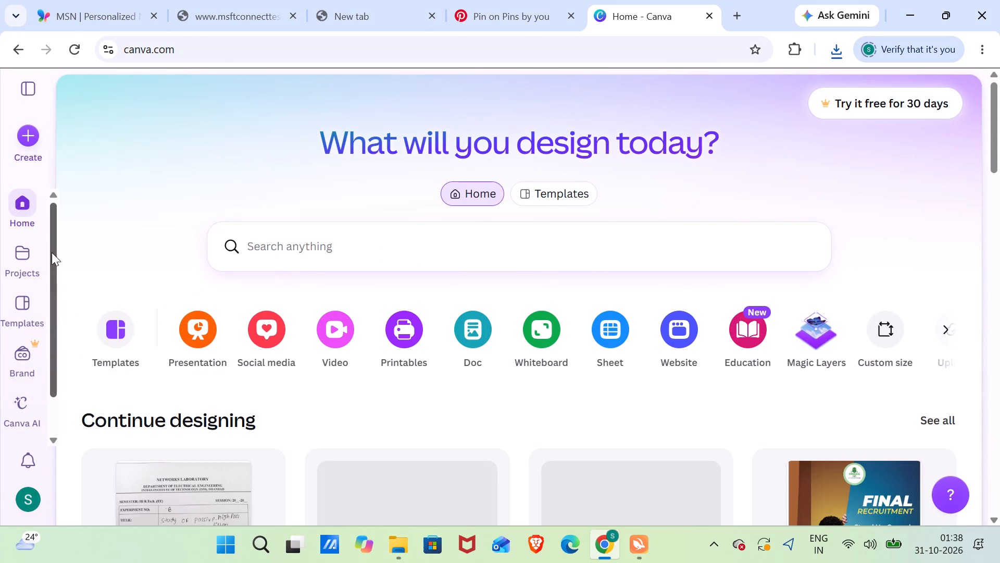
pyautogui.click(22, 129)
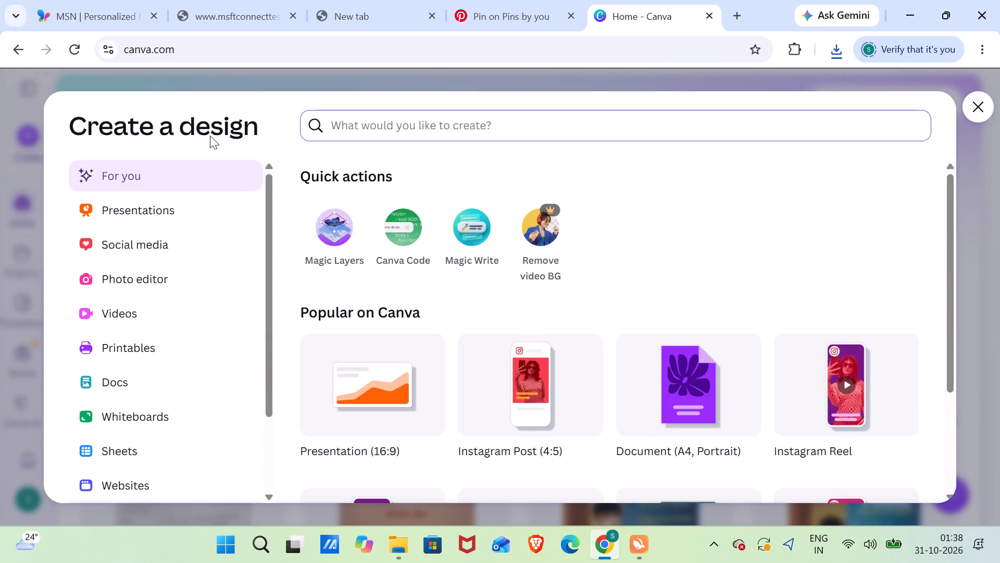
pyautogui.click(969, 104)
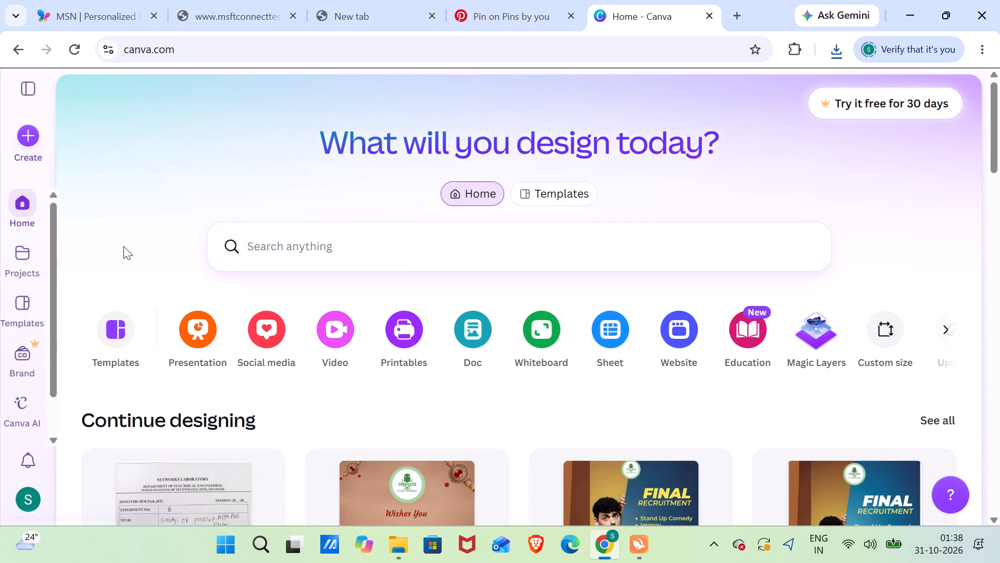
pyautogui.scroll(-5, 410, 272)
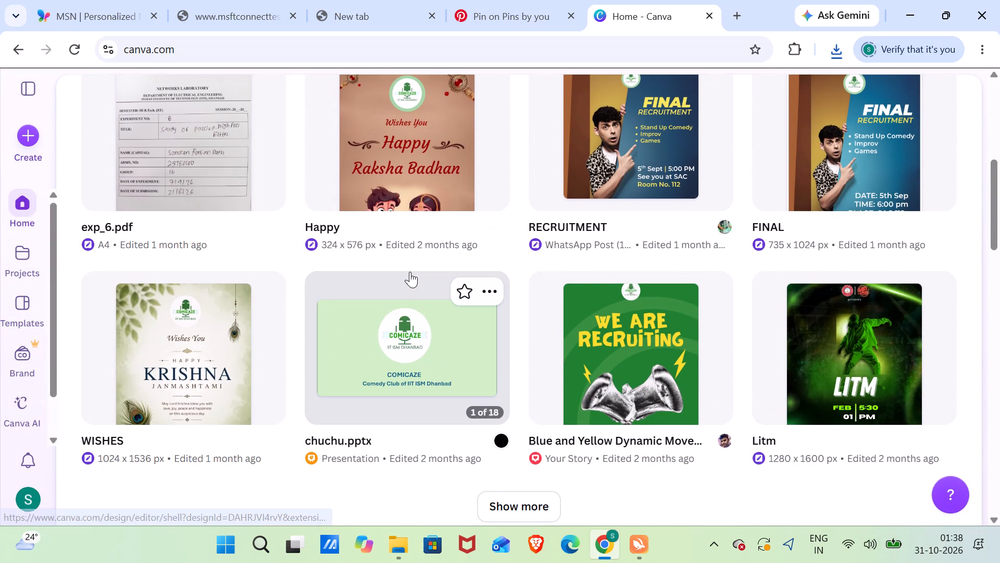
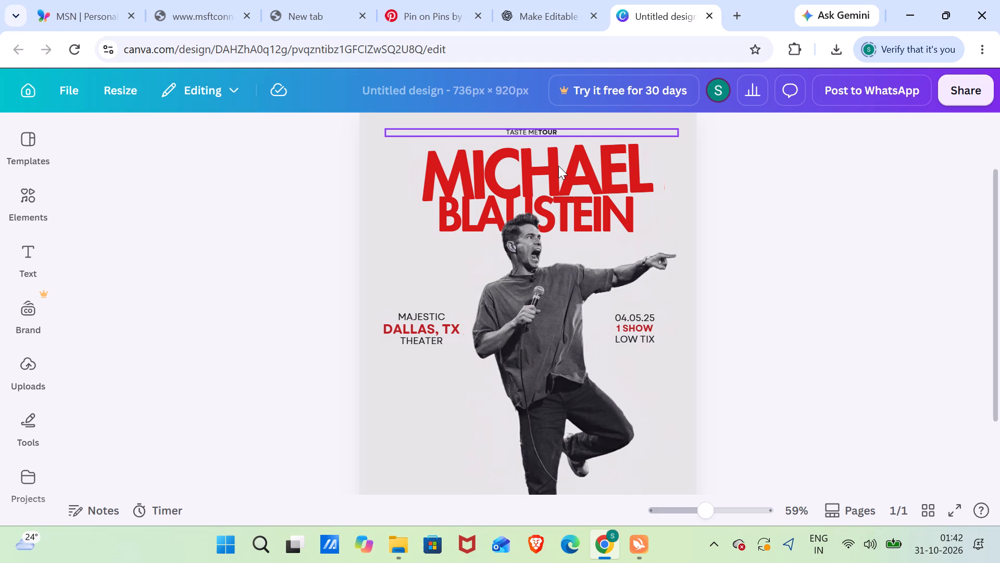
pyautogui.scroll(-1, 557, 156)
pyautogui.scroll(2, 561, 188)
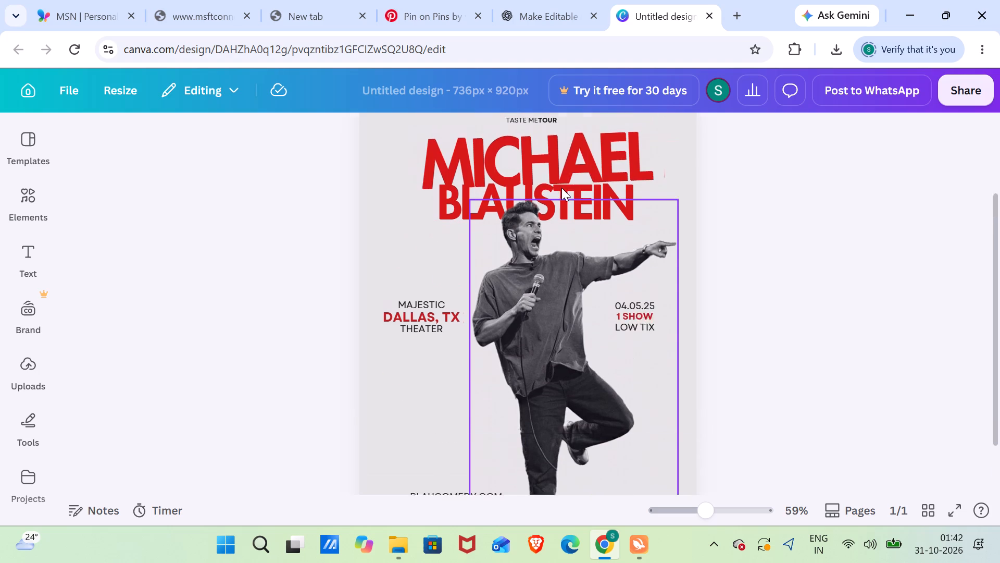
pyautogui.scroll(1, 561, 188)
pyautogui.scroll(-2, 504, 249)
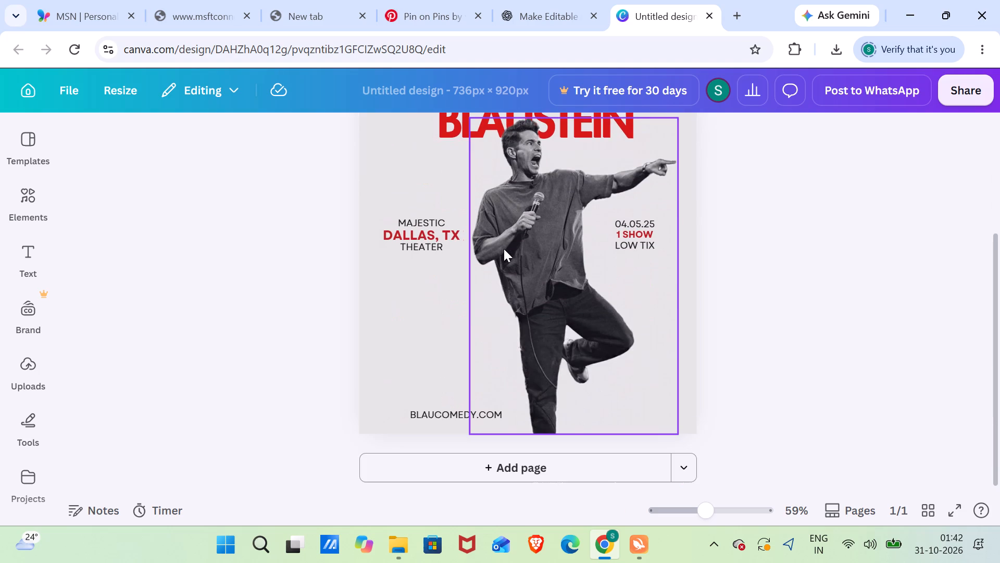
pyautogui.click(443, 407)
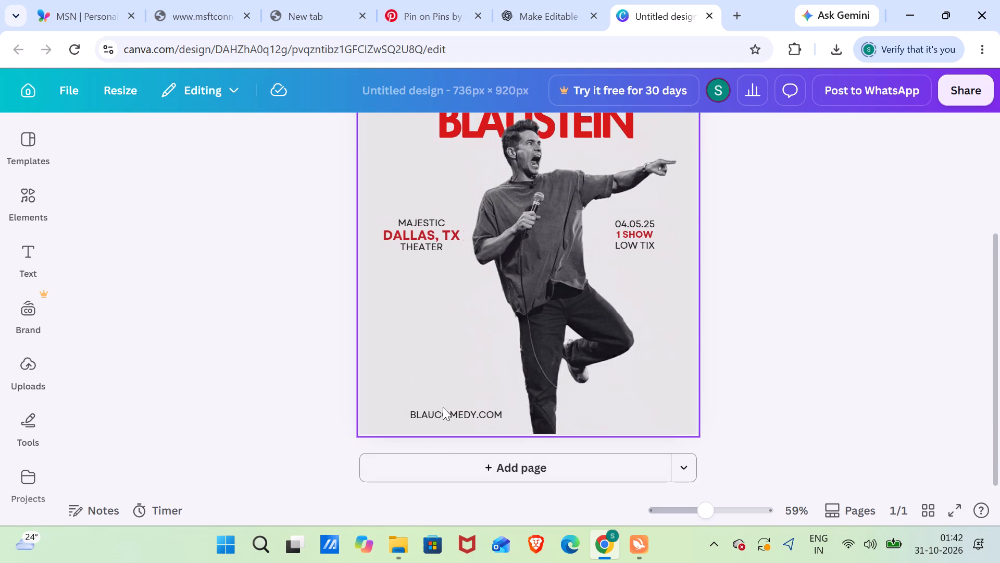
pyautogui.click(444, 412)
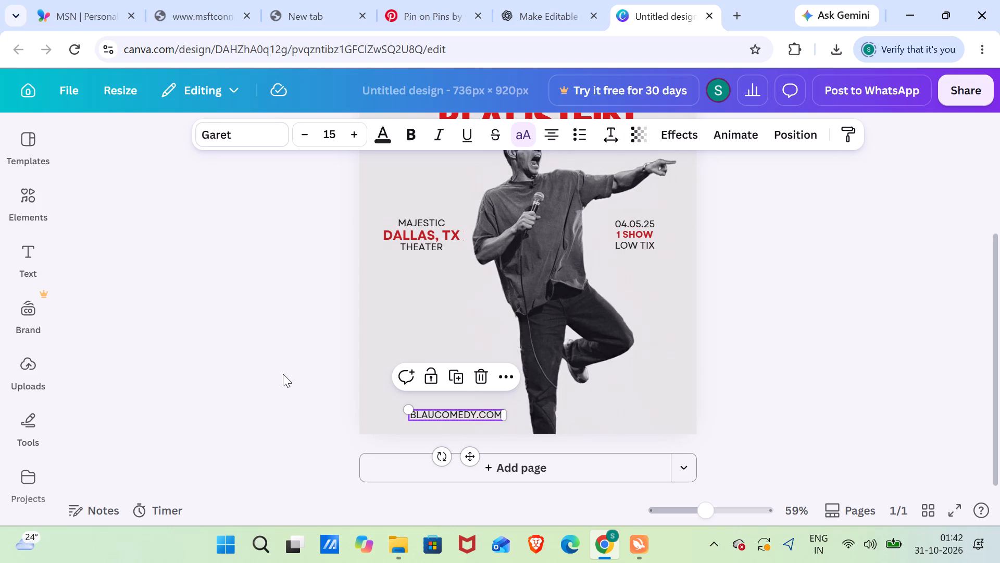
pyautogui.press('Delete')
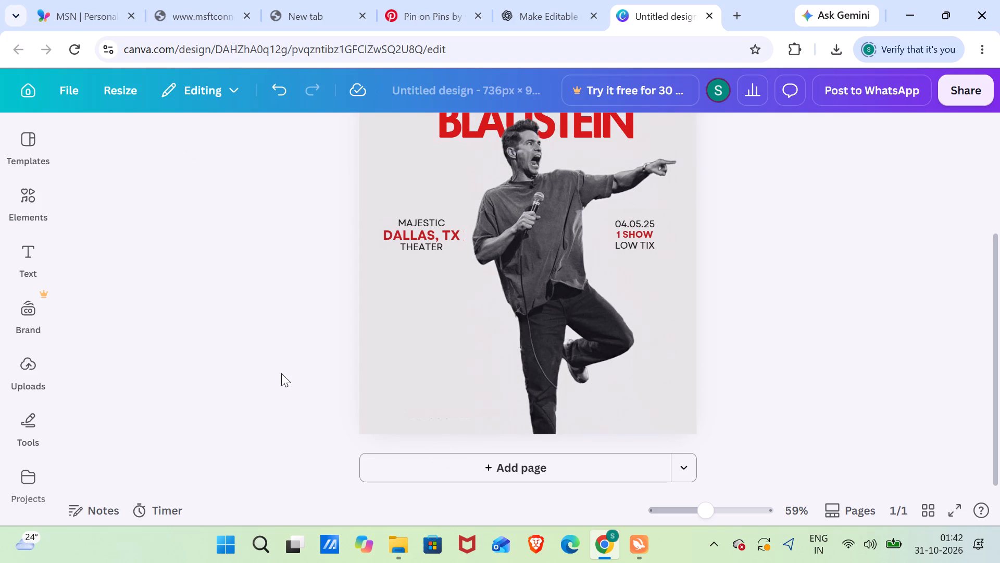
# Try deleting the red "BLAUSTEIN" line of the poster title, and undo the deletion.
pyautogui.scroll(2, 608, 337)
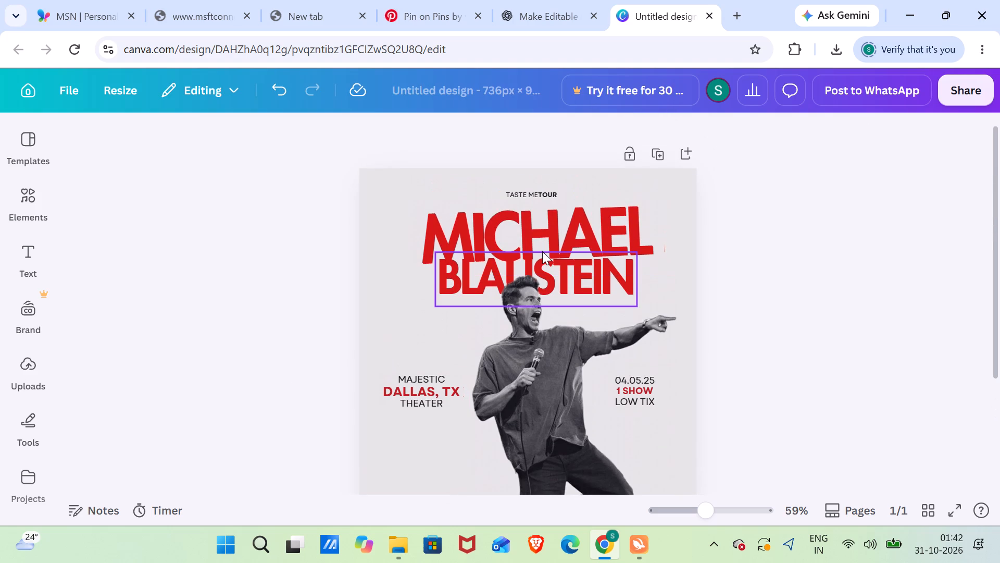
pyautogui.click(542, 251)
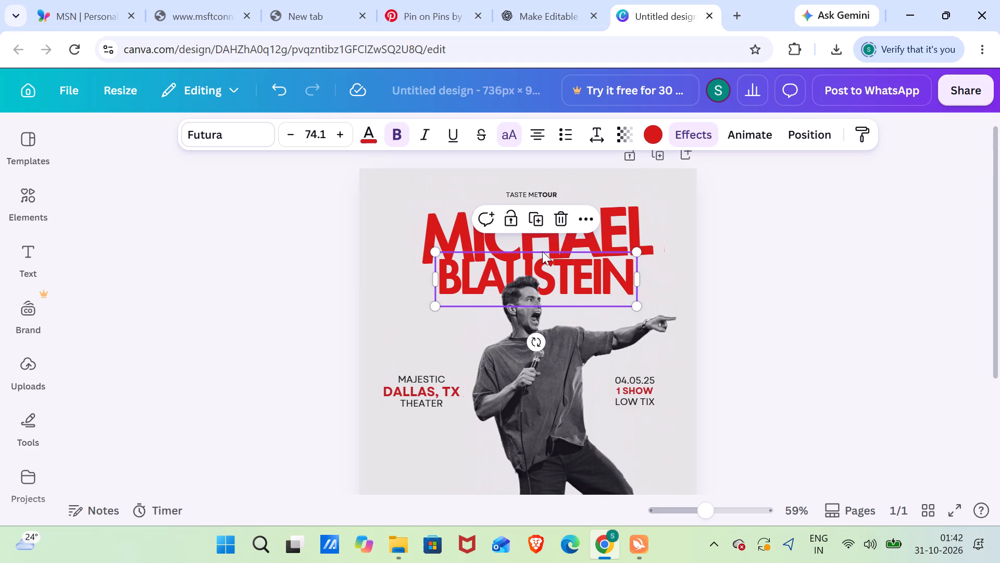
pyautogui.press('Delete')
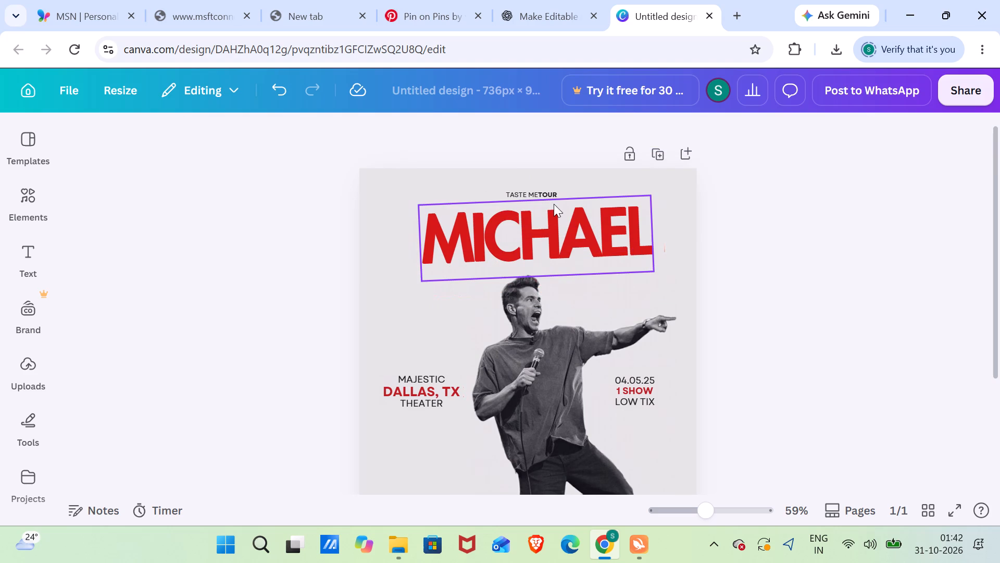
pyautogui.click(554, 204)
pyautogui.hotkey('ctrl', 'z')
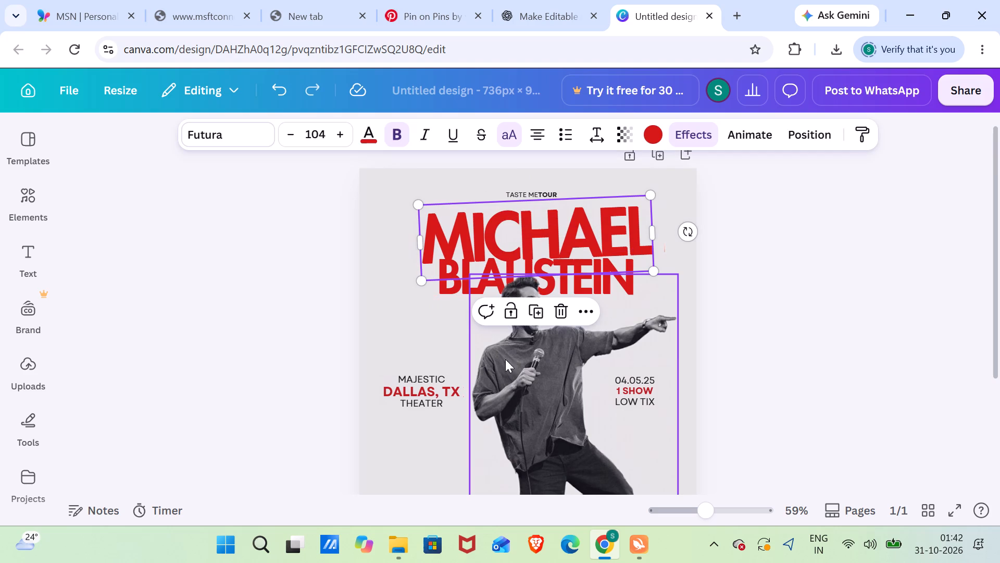
# Replace the upper line of the red poster title with "INTER IIT".
pyautogui.click(460, 253)
pyautogui.doubleClick(454, 229)
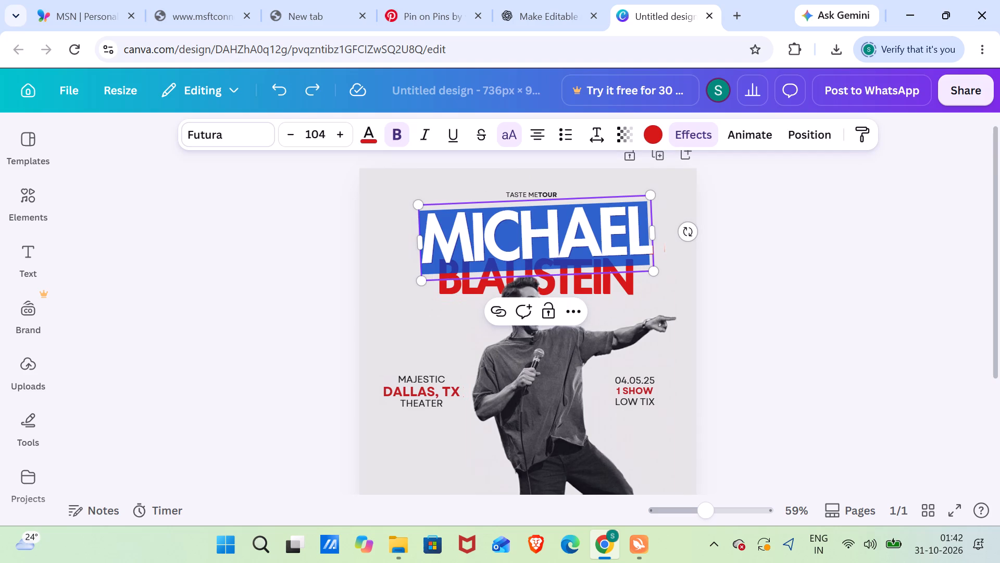
pyautogui.press('BackSpace')
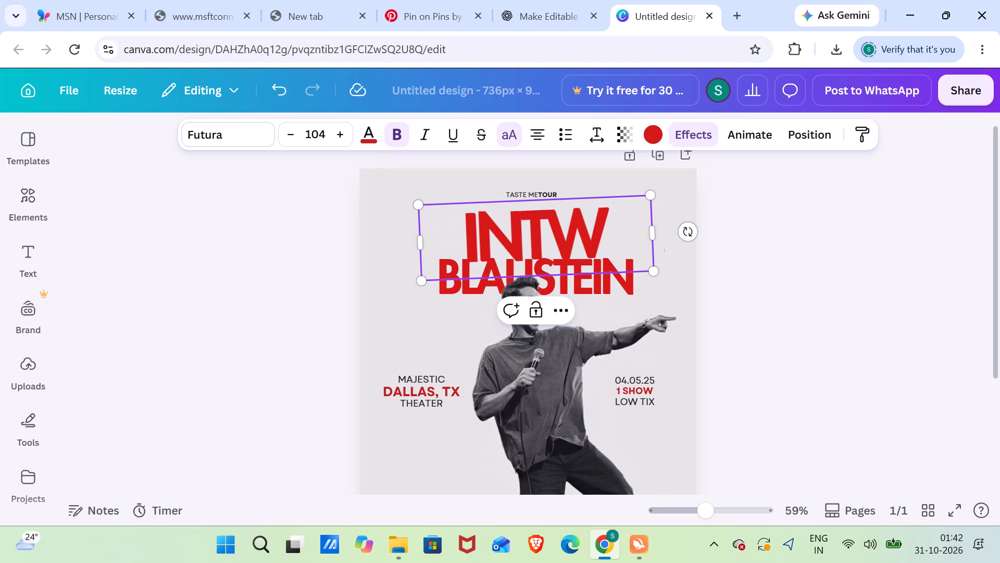
pyautogui.press('BackSpace')
pyautogui.write('ER')
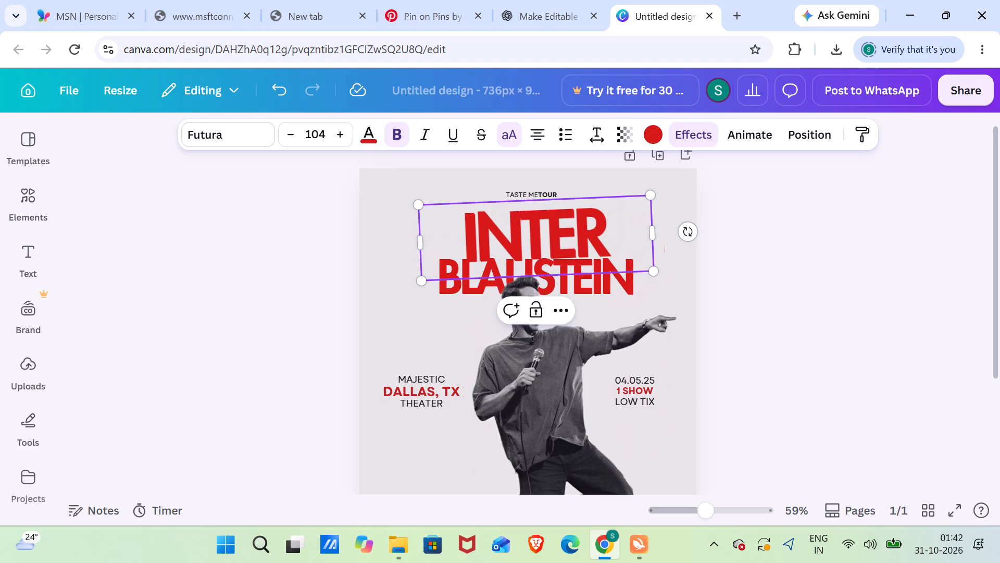
pyautogui.press('space')
pyautogui.write('IIT')
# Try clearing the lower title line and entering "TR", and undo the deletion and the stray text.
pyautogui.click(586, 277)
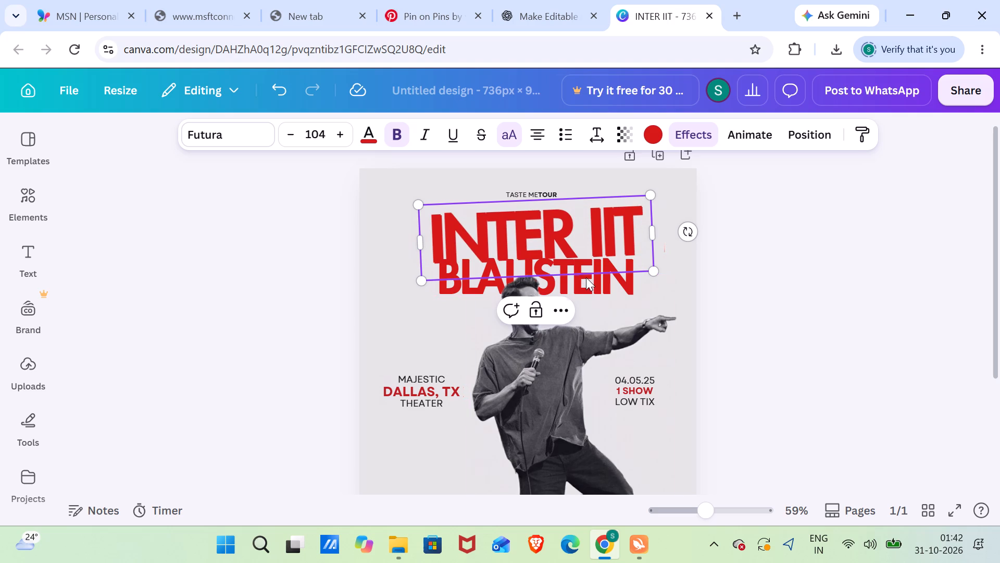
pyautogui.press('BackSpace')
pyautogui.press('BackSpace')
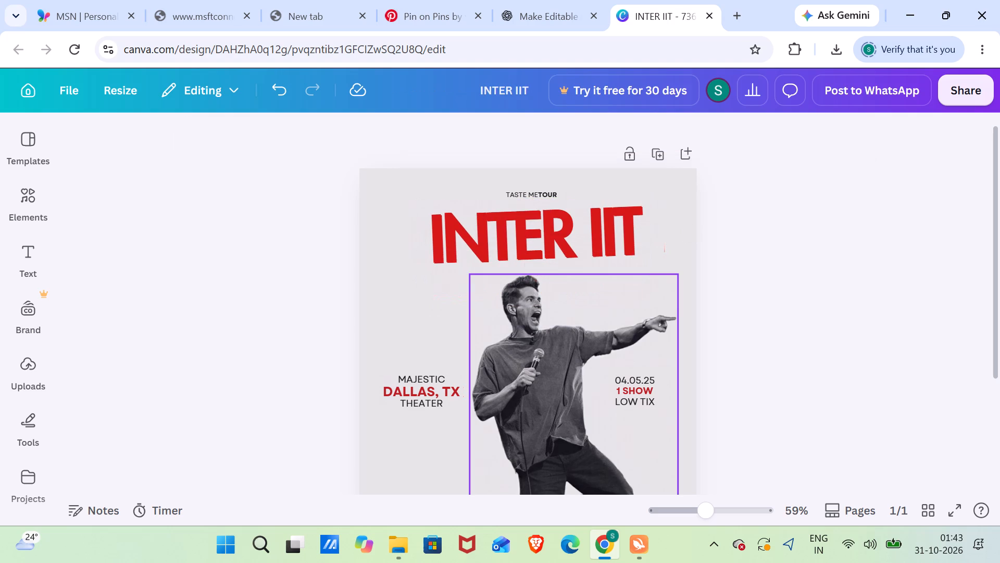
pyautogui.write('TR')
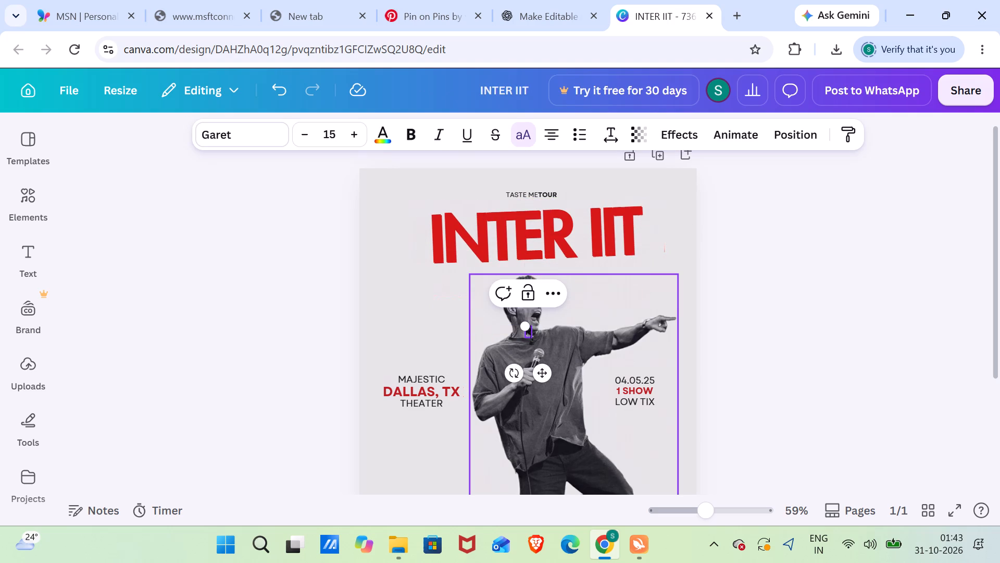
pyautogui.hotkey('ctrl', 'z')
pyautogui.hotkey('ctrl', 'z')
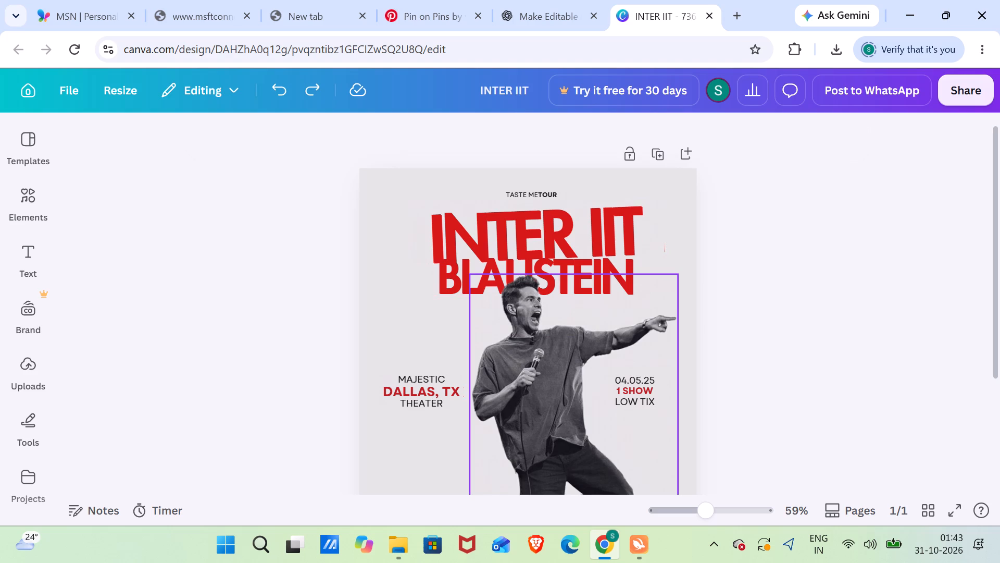
# Replace the lower line of the red poster title with "TRIALS".
pyautogui.doubleClick(585, 285)
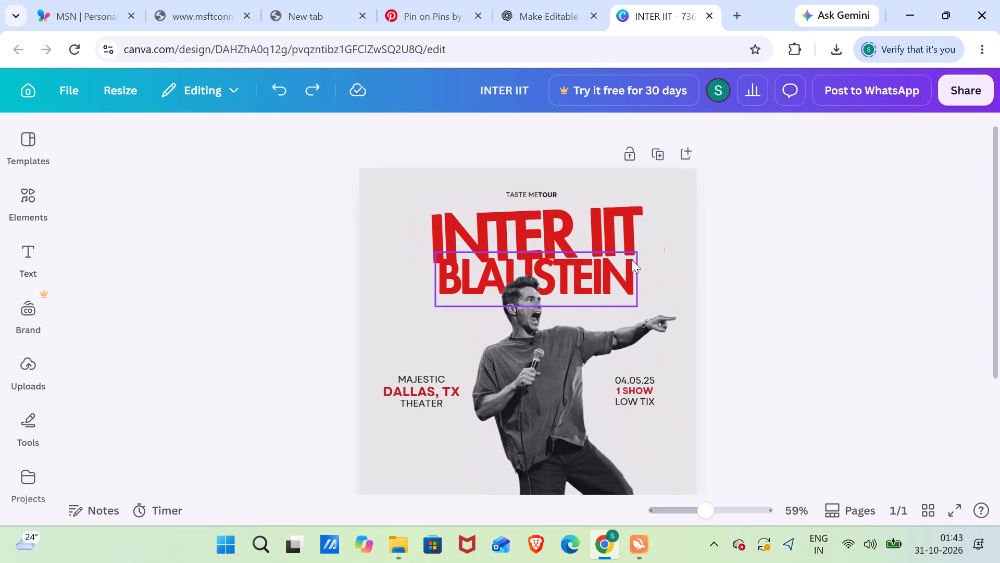
pyautogui.click(629, 259)
pyautogui.click(629, 259)
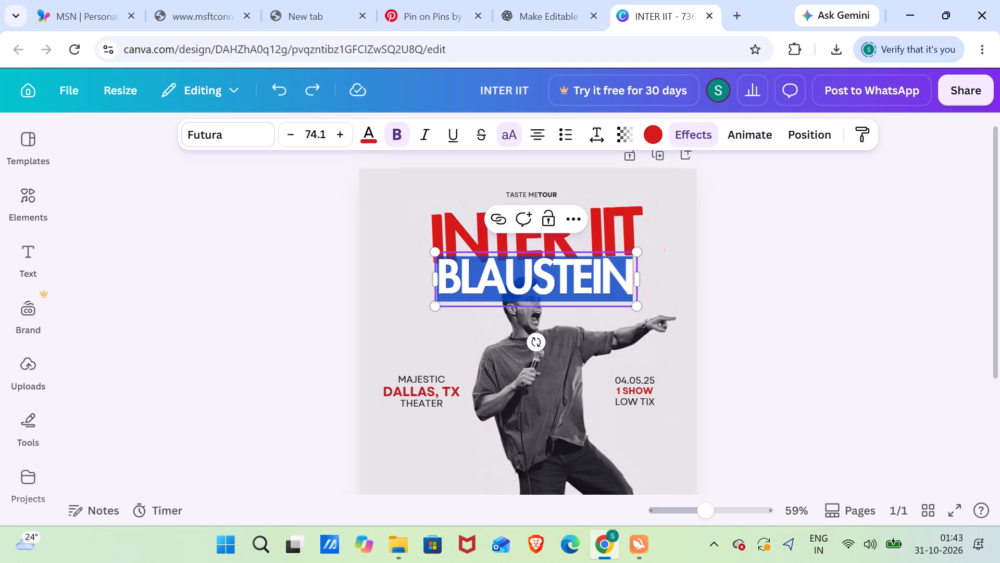
pyautogui.write('TRY OUTS')
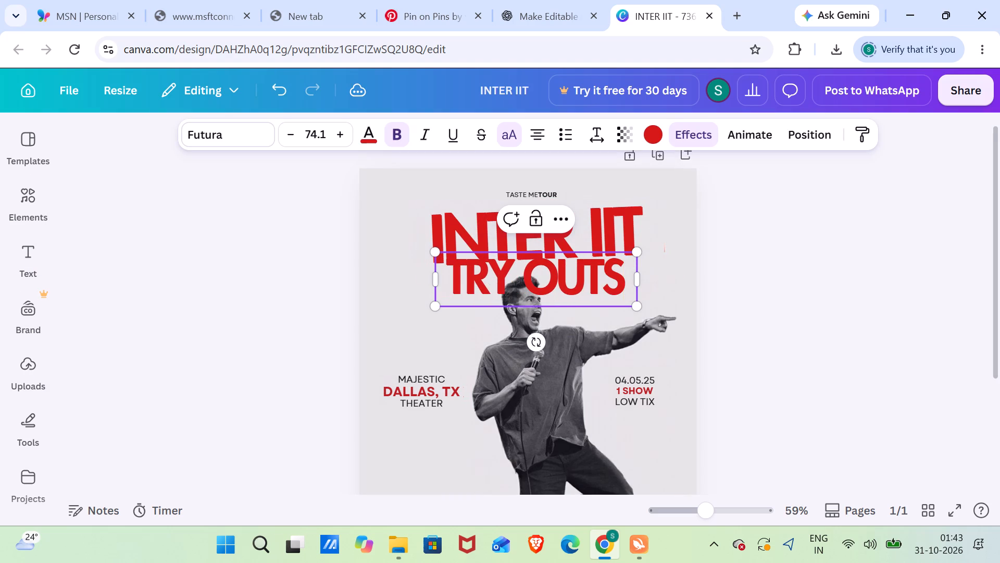
pyautogui.press('BackSpace')
pyautogui.press('BackSpace')
pyautogui.press('BackSpace')
pyautogui.press('BackSpace')
pyautogui.press('BackSpace')
pyautogui.press('BackSpace')
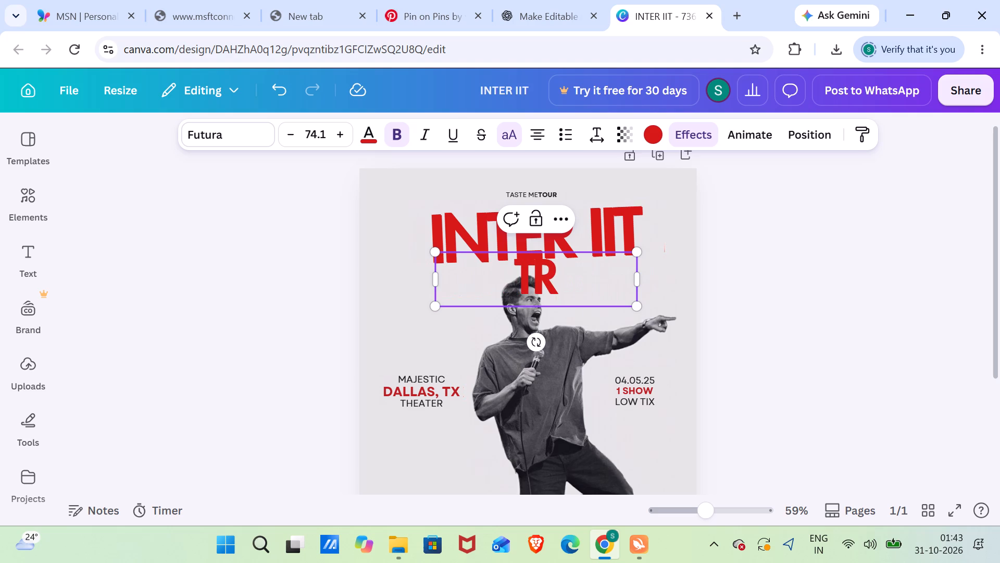
pyautogui.write('IALS')
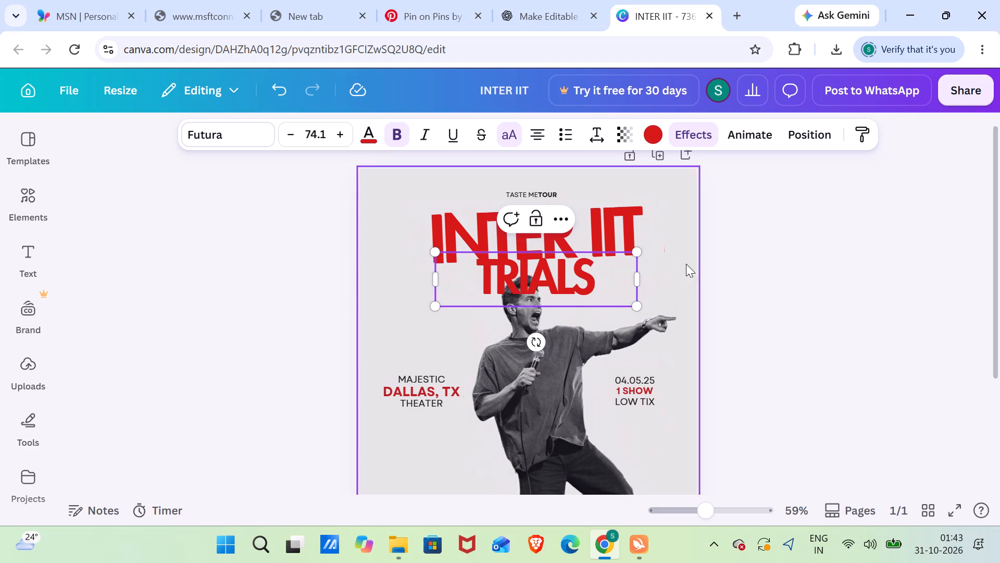
pyautogui.click(717, 270)
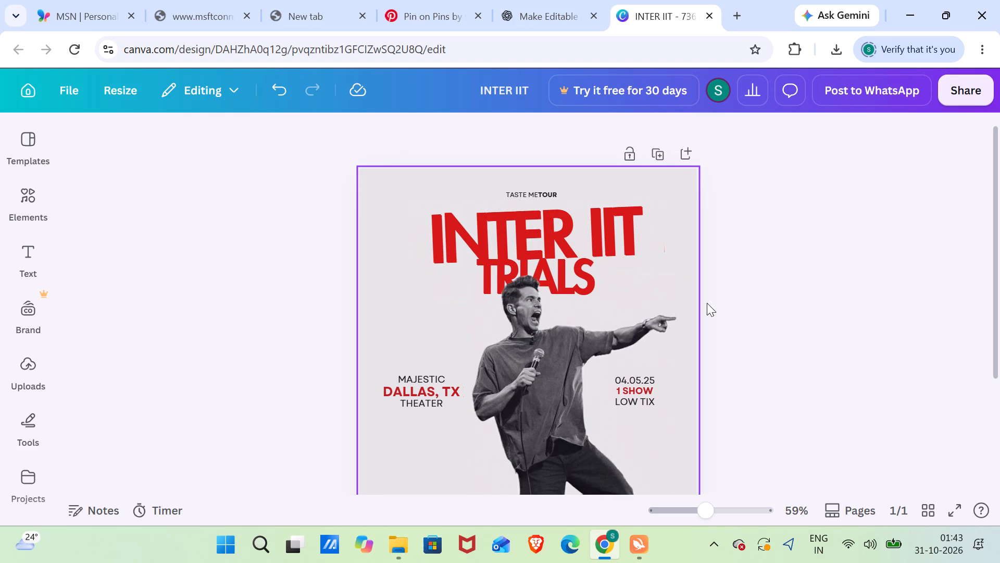
# Move the comedian photo down slightly so his head sits below the "TRIALS" title line.
pyautogui.moveTo(582, 349); pyautogui.dragTo(582, 350)
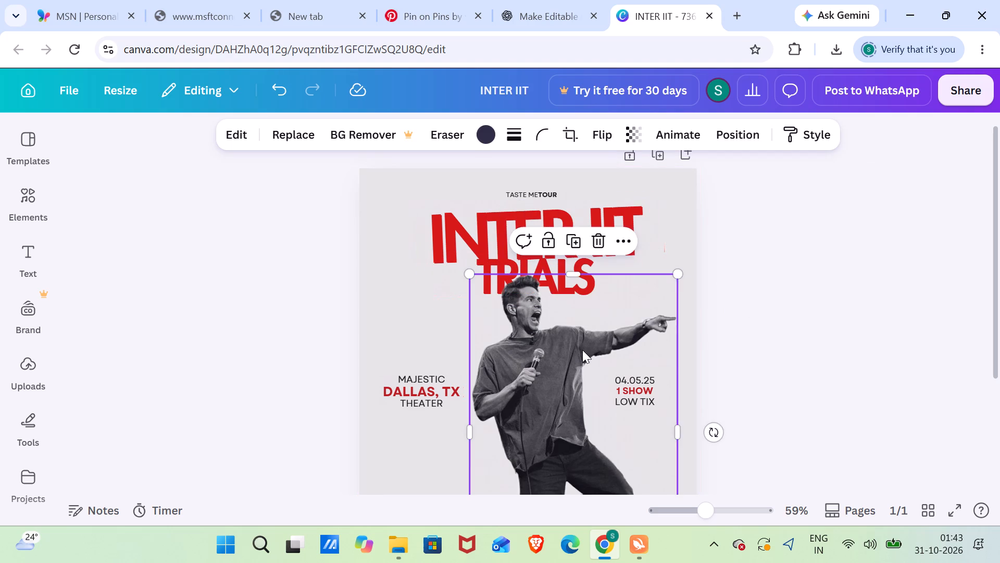
pyautogui.moveTo(582, 350); pyautogui.dragTo(584, 367)
pyautogui.click(718, 286)
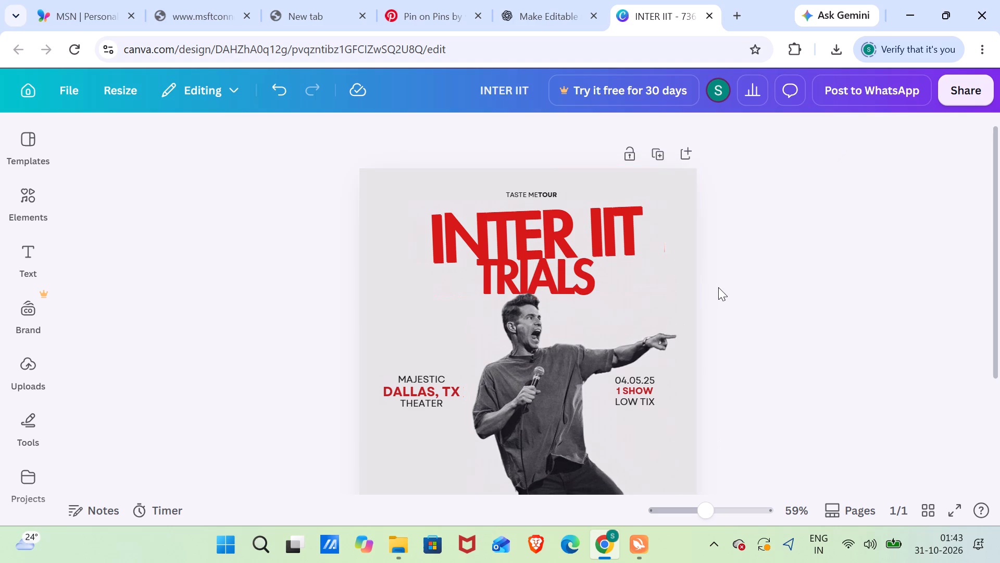
# Nudge the "INTER IIT" title line slightly upward and straighten it to 0° rotation.
pyautogui.scroll(-1, 709, 262)
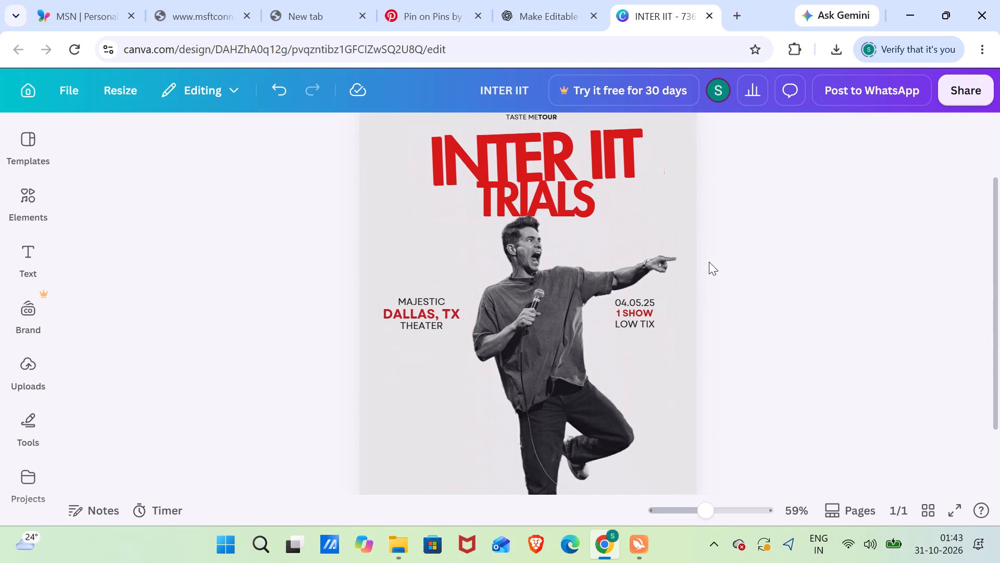
pyautogui.scroll(1, 709, 262)
pyautogui.moveTo(496, 223); pyautogui.dragTo(494, 213)
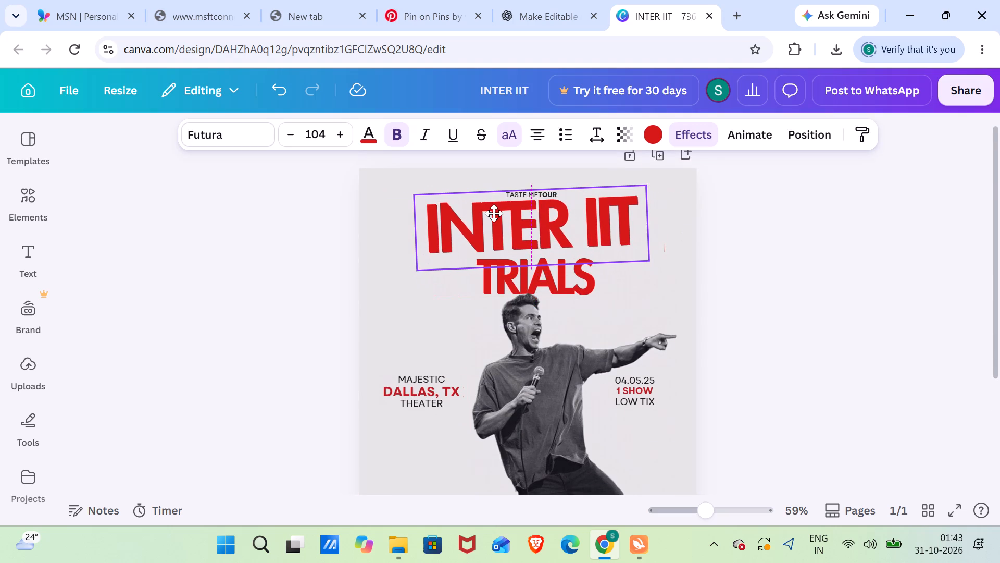
pyautogui.moveTo(494, 213); pyautogui.dragTo(496, 217)
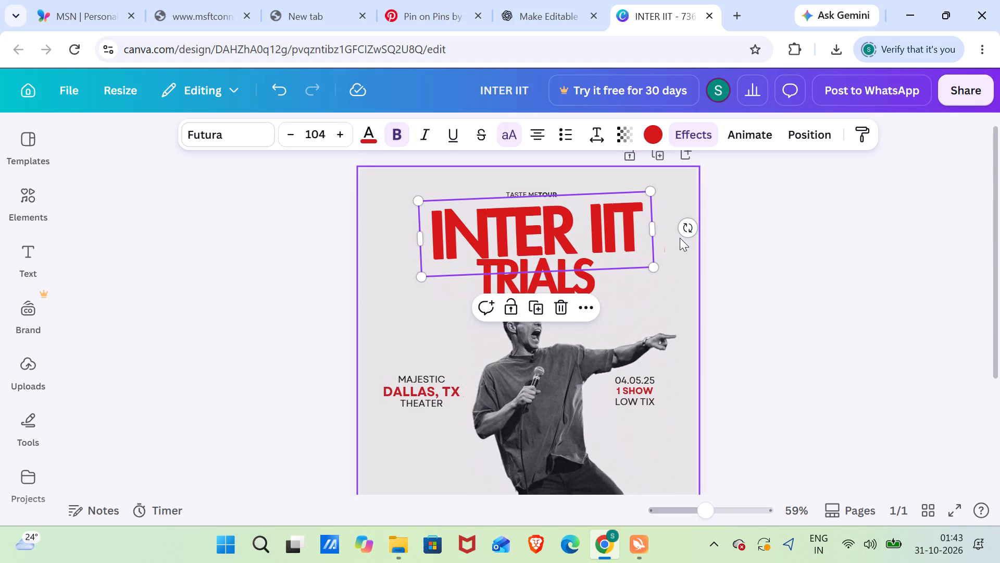
pyautogui.click(684, 229)
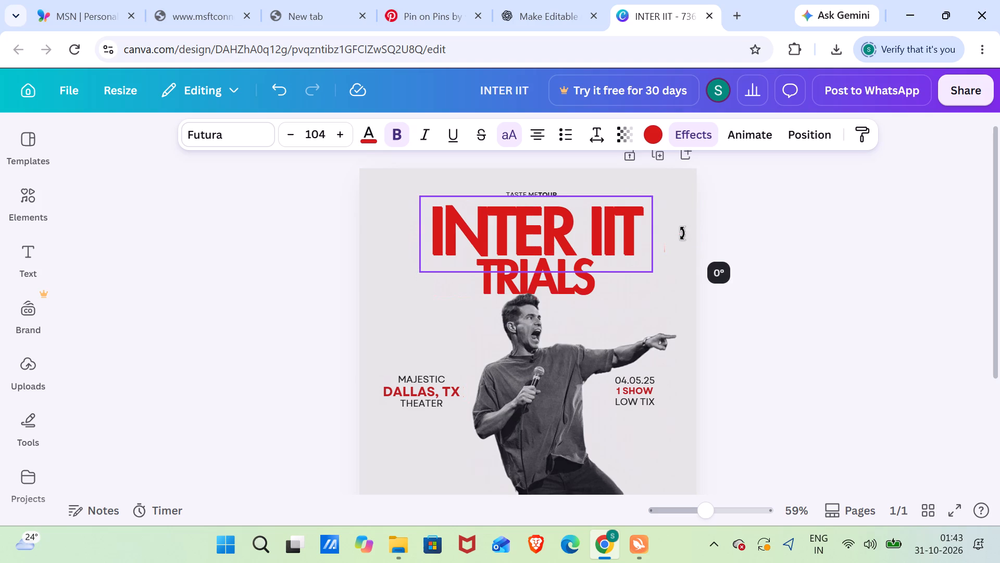
pyautogui.click(768, 245)
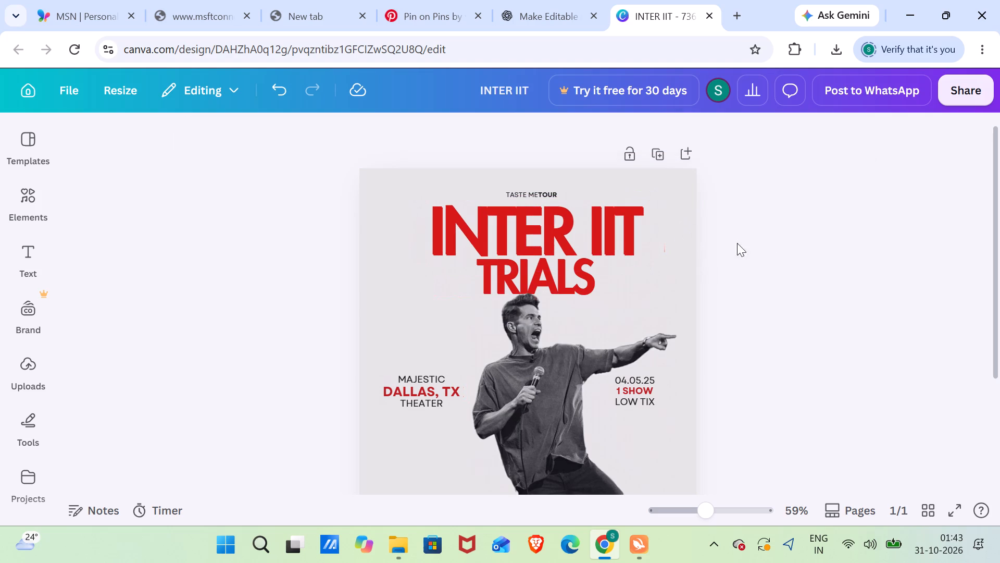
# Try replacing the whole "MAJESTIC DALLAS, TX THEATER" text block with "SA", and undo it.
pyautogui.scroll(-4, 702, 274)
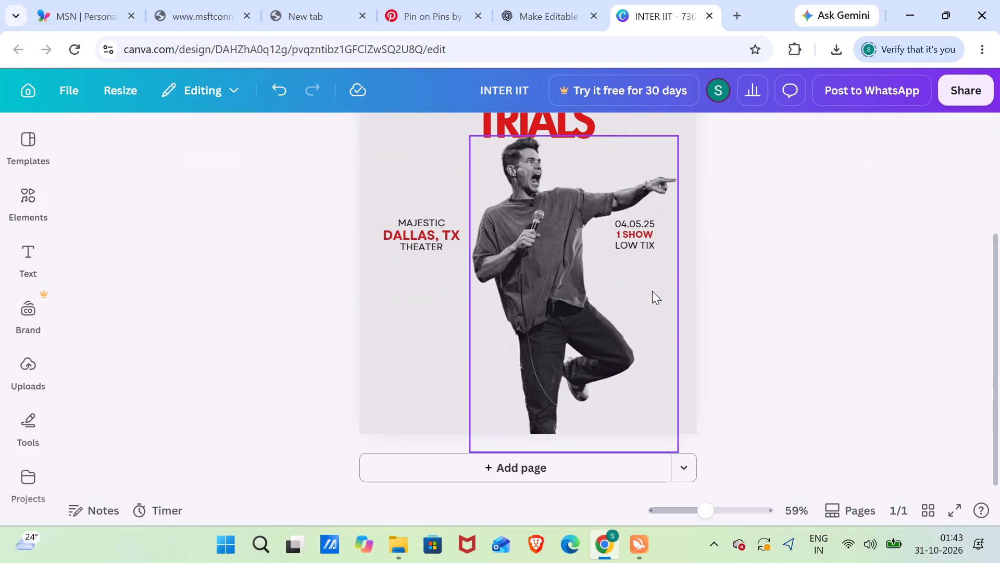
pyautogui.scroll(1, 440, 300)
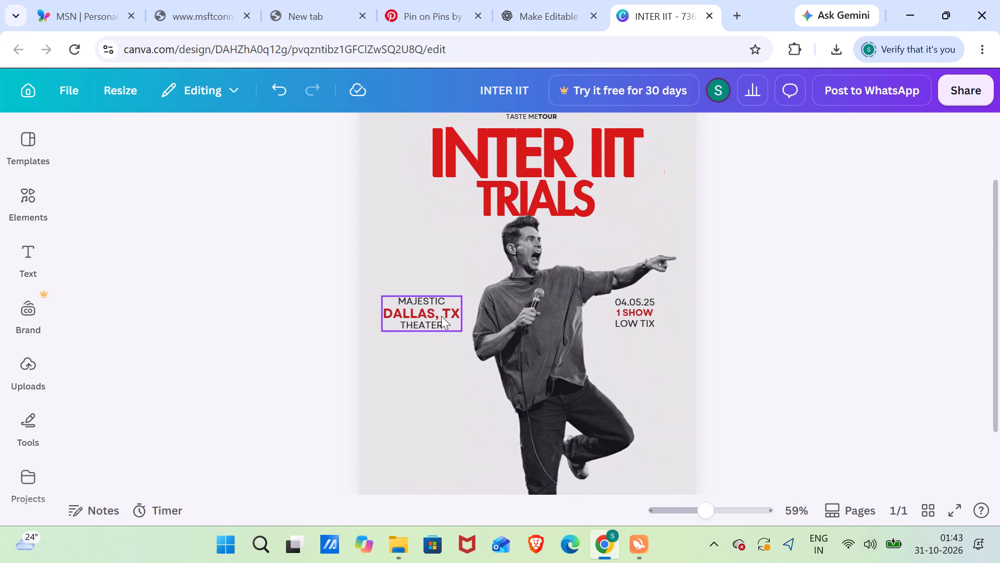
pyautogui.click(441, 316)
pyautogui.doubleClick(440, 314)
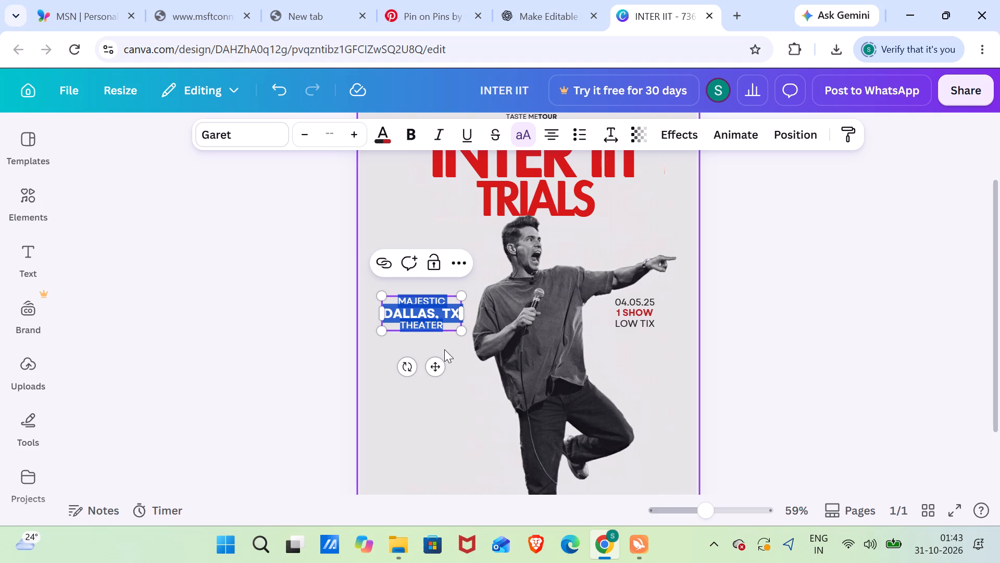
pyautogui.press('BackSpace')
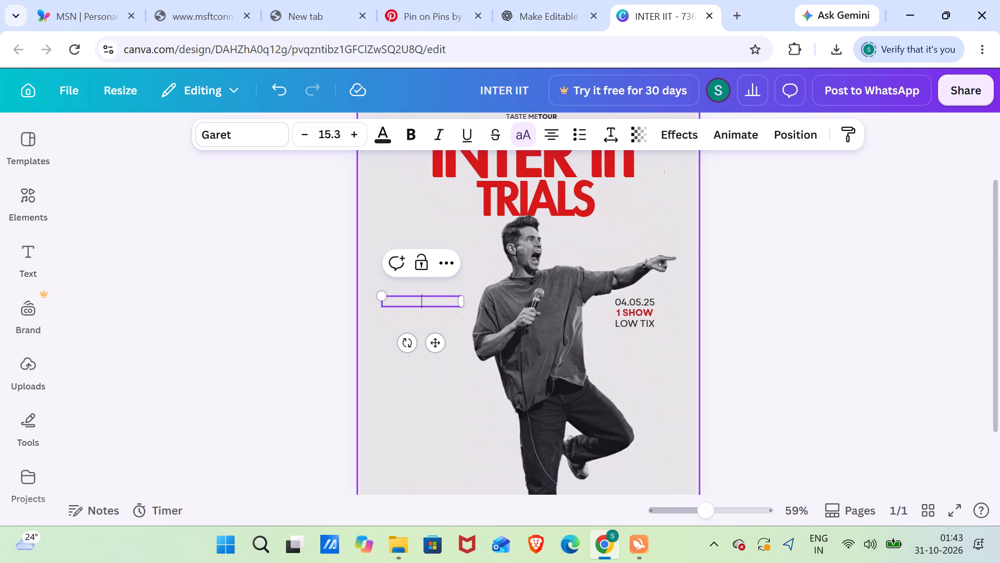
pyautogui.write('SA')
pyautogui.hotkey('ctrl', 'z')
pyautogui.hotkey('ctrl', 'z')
# Delete the "THEATER" line from the venue text block beside the comedian.
pyautogui.press('BackSpace')
pyautogui.press('BackSpace')
pyautogui.press('BackSpace')
pyautogui.press('BackSpace')
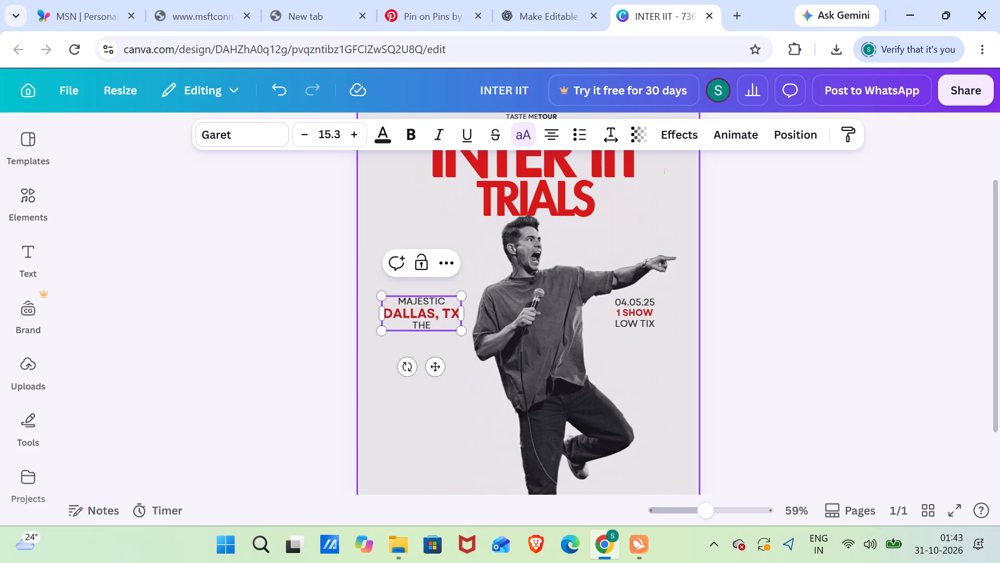
pyautogui.press('BackSpace')
pyautogui.press('BackSpace')
pyautogui.press('BackSpace')
pyautogui.press('BackSpace')
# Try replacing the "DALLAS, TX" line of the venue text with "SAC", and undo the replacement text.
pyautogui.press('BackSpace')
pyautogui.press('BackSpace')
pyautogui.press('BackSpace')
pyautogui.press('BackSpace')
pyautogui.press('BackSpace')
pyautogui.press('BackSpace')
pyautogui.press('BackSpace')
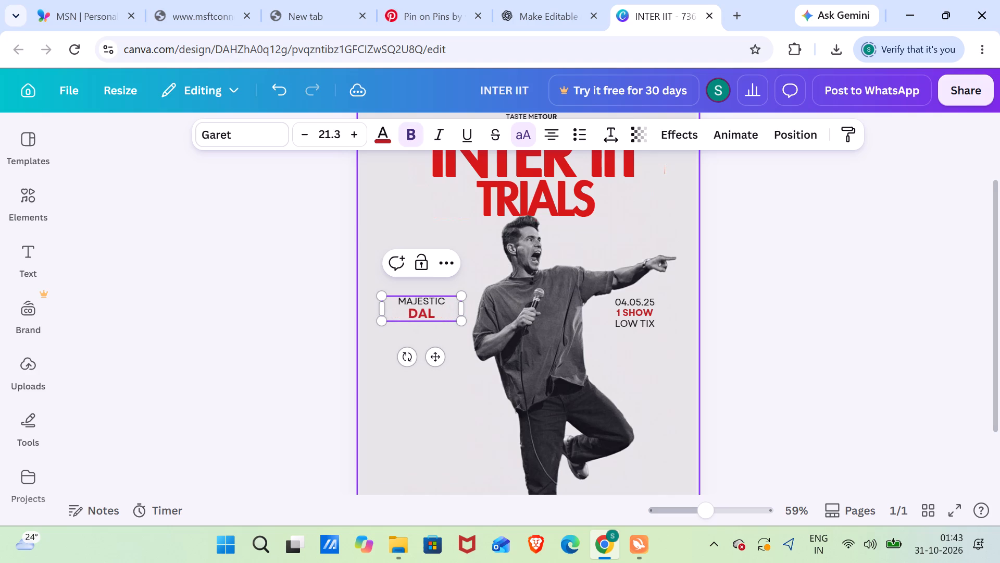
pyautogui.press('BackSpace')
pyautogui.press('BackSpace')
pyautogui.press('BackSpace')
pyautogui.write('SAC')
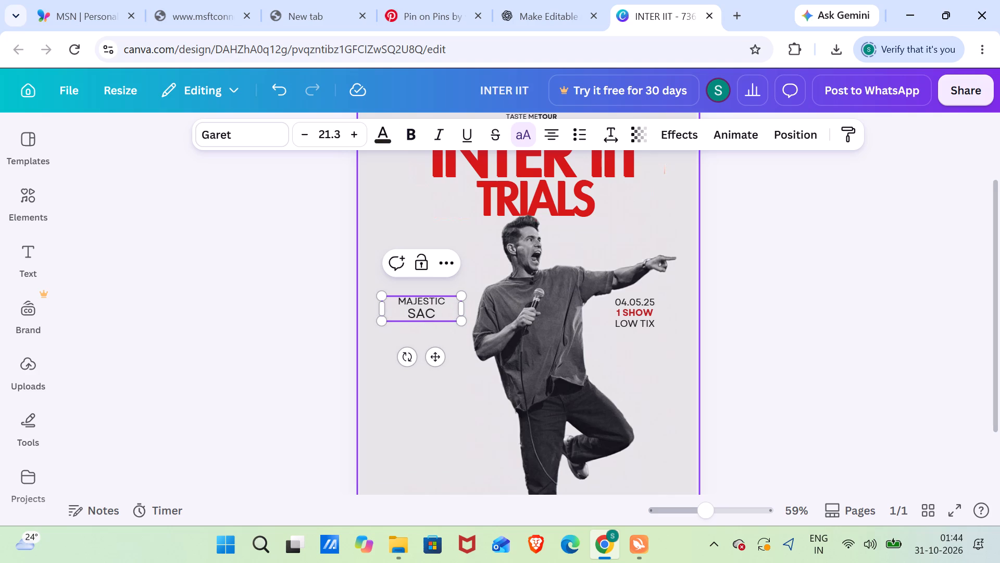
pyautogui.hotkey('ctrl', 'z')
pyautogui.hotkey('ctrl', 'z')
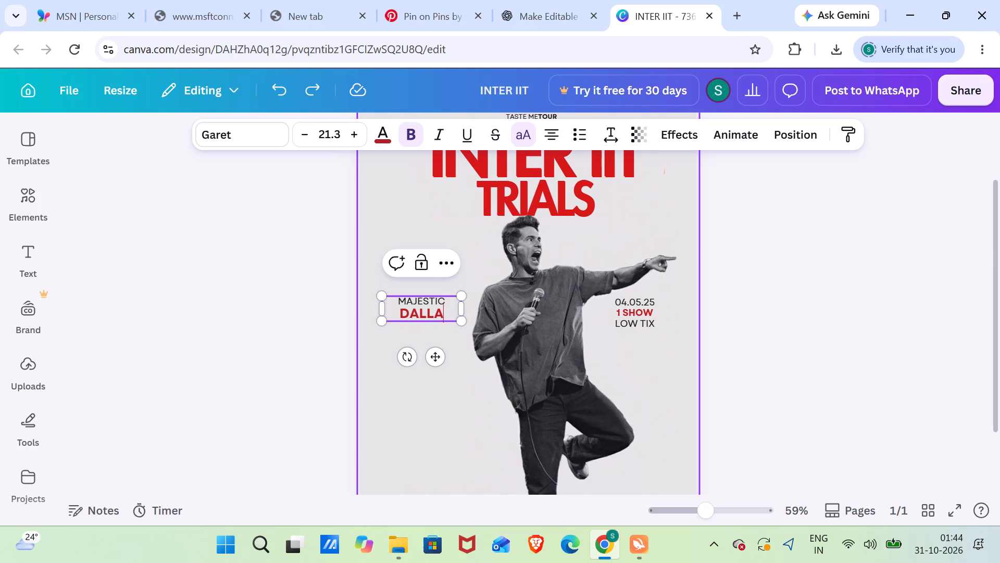
# Replace the remaining red city text in the venue block with "SAC", keeping its bold red formatting.
pyautogui.press('BackSpace')
pyautogui.press('a')
pyautogui.press('BackSpace')
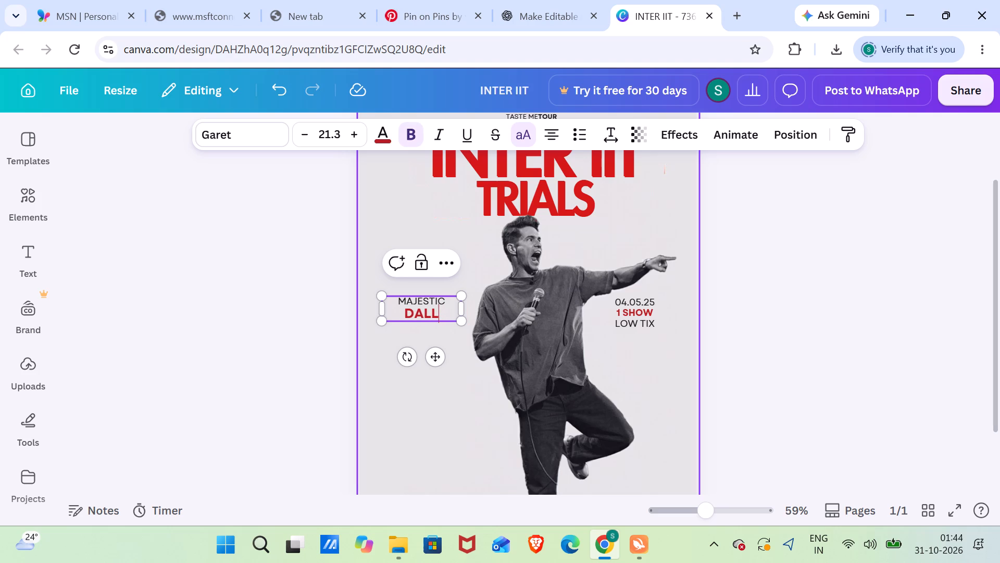
pyautogui.press('BackSpace')
pyautogui.press('BackSpace')
pyautogui.press('BackSpace')
pyautogui.write('SAX')
pyautogui.press('BackSpace')
pyautogui.press('c')
pyautogui.press('Down')
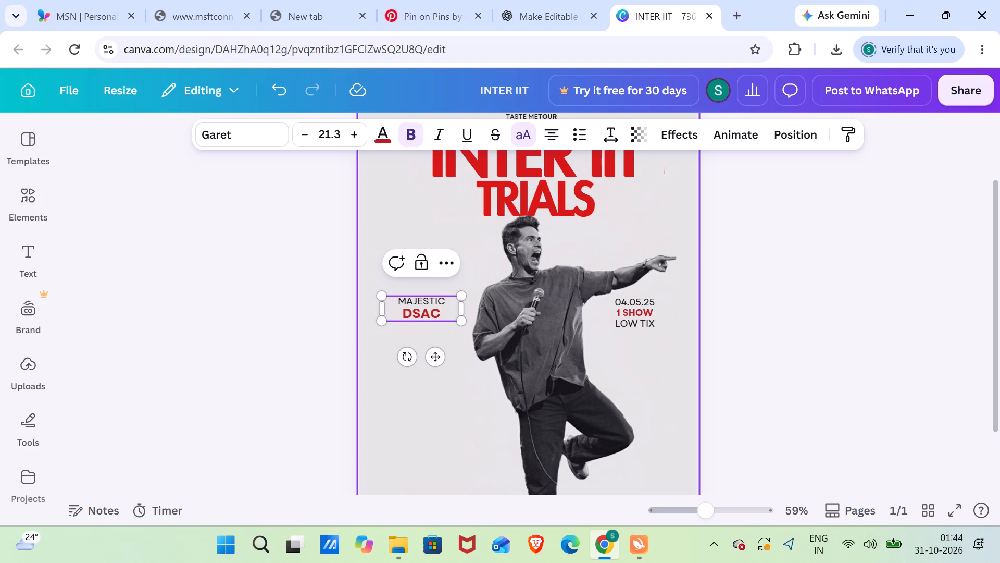
pyautogui.press('Left')
pyautogui.press('Left')
pyautogui.press('Left')
pyautogui.press('BackSpace')
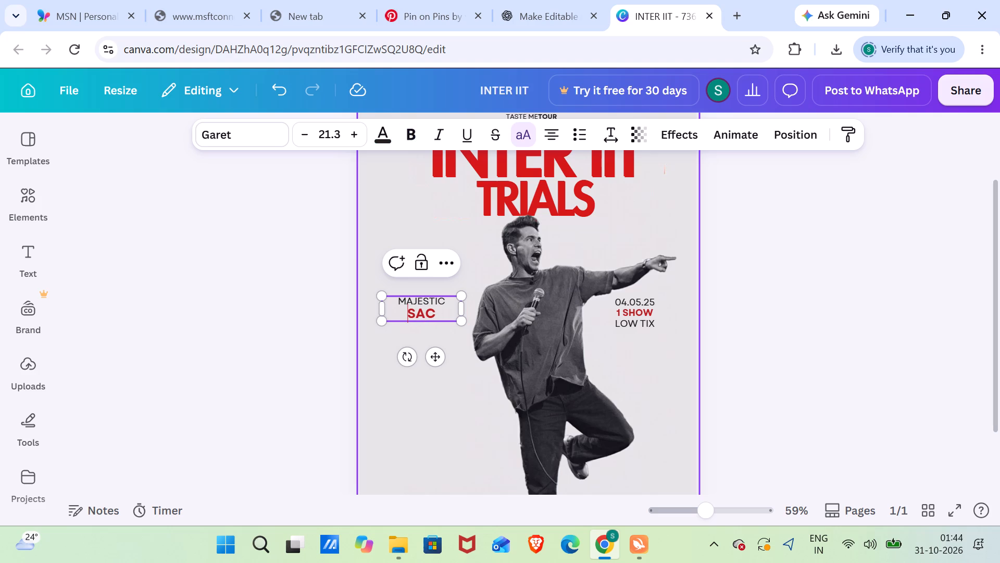
# Delete the word "MAJESTIC" above "SAC" in the venue text block.
pyautogui.press('Up')
pyautogui.press('Right')
pyautogui.press('Right')
pyautogui.press('Right')
pyautogui.press('Right')
pyautogui.press('Right')
pyautogui.press('Right')
pyautogui.press('Right')
pyautogui.press('BackSpace')
pyautogui.press('BackSpace')
pyautogui.press('BackSpace')
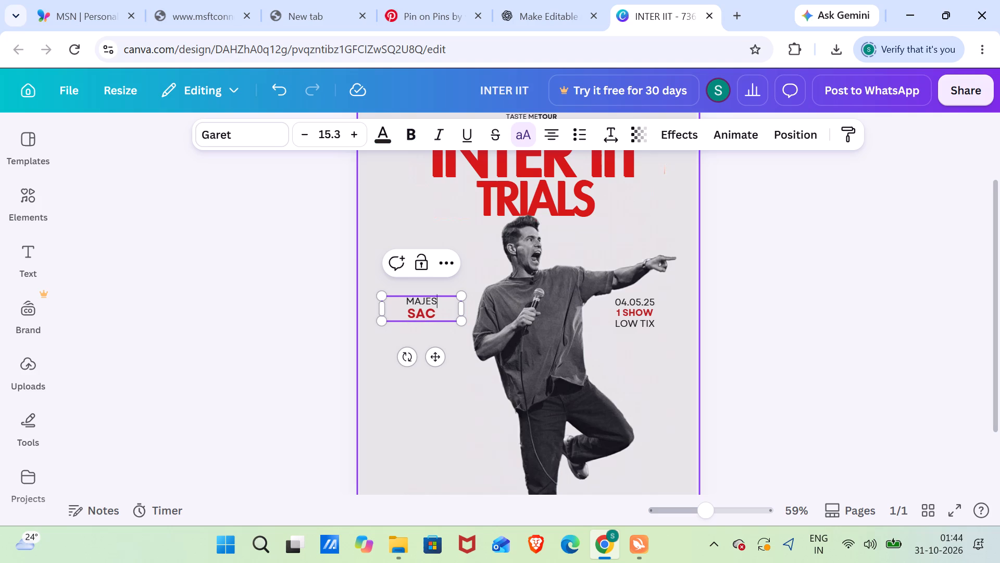
pyautogui.press('BackSpace')
pyautogui.press('BackSpace')
pyautogui.press('BackSpace')
pyautogui.press('BackSpace')
pyautogui.press('BackSpace')
pyautogui.press('BackSpace')
# Start a new line beneath "SAC" in the venue text block.
pyautogui.click(441, 309)
pyautogui.press('Return')
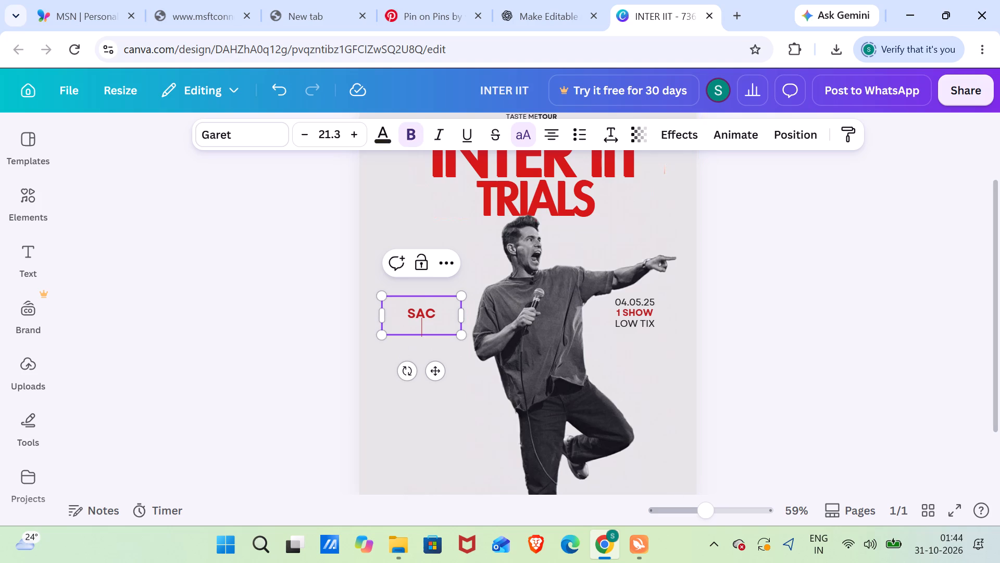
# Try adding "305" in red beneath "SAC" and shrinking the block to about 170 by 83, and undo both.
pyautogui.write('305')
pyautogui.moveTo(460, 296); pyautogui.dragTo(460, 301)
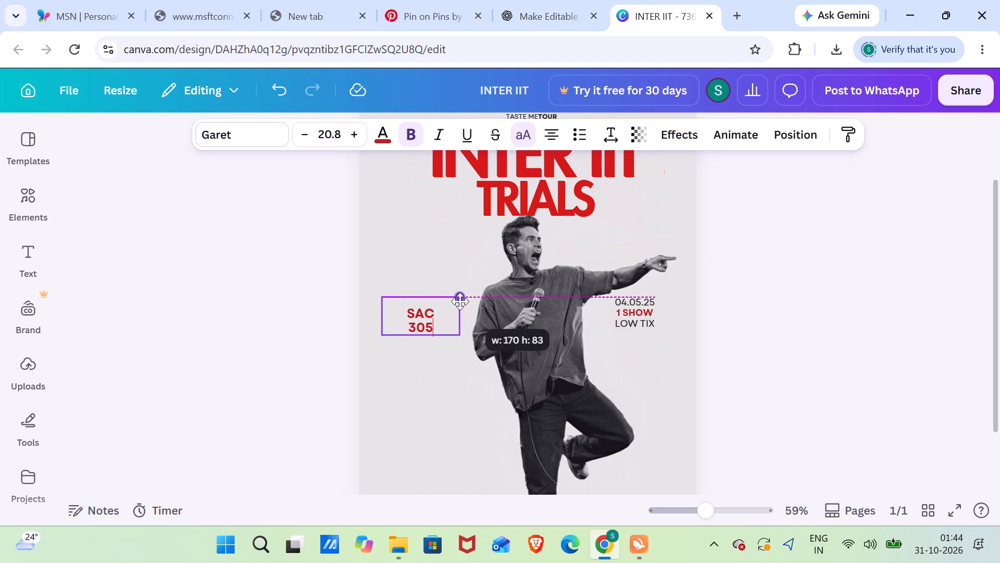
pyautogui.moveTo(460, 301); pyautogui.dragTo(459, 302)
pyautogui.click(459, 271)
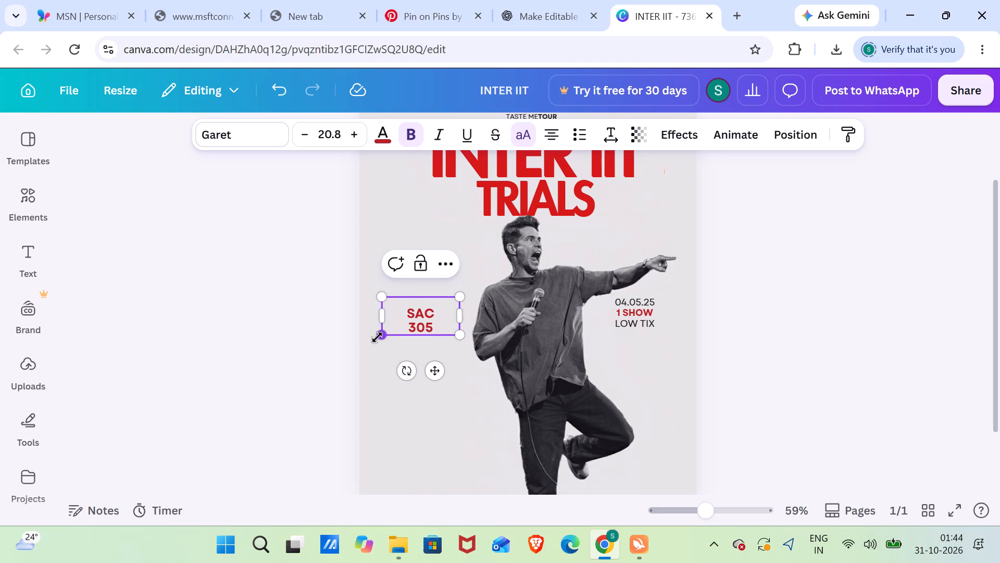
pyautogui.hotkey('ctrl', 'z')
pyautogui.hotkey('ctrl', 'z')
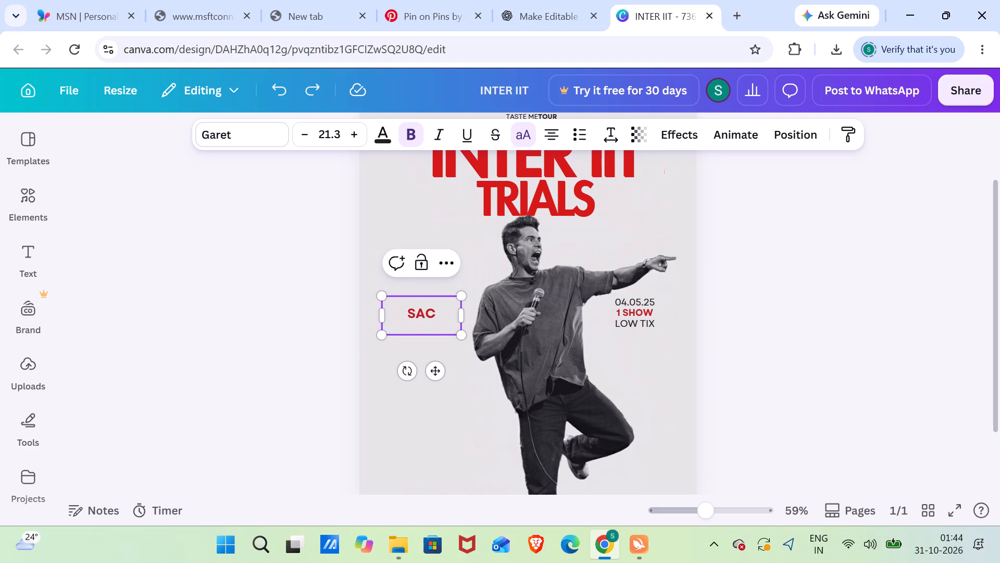
# Enlarge the "SAC" venue text block to about 192 wide by 94 high.
pyautogui.click(431, 314)
pyautogui.click(418, 300)
pyautogui.click(408, 299)
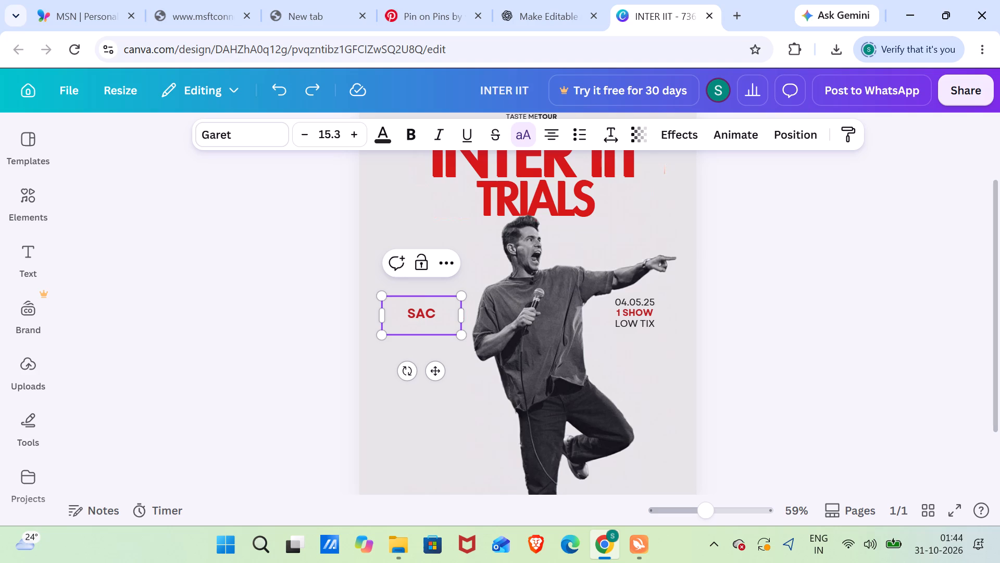
pyautogui.press('BackSpace')
pyautogui.press('BackSpace')
pyautogui.press('BackSpace')
pyautogui.moveTo(463, 336); pyautogui.dragTo(468, 340)
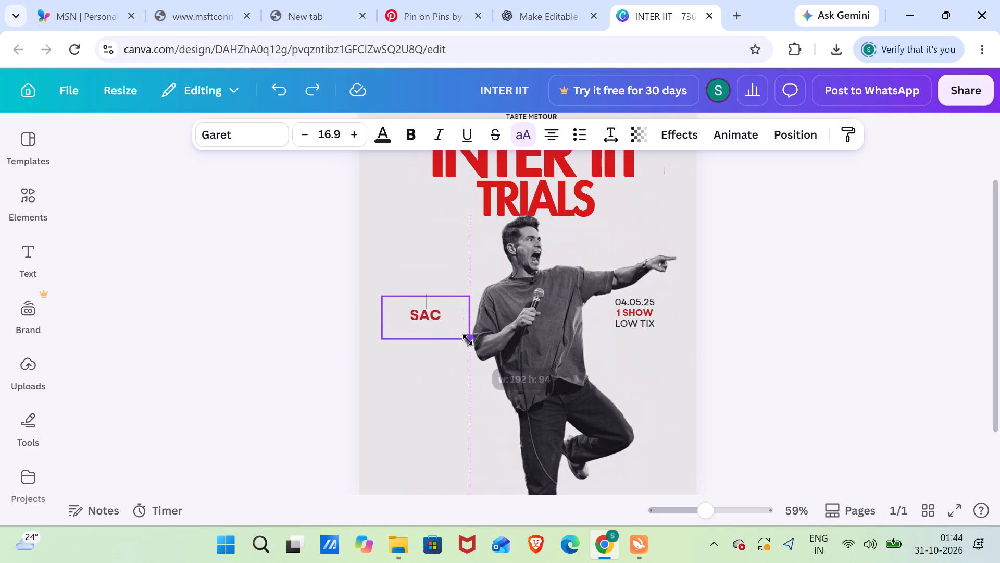
pyautogui.moveTo(468, 340); pyautogui.dragTo(469, 343)
# Enter "305" in bold black on the empty line beneath "SAC".
pyautogui.moveTo(454, 327); pyautogui.dragTo(443, 327)
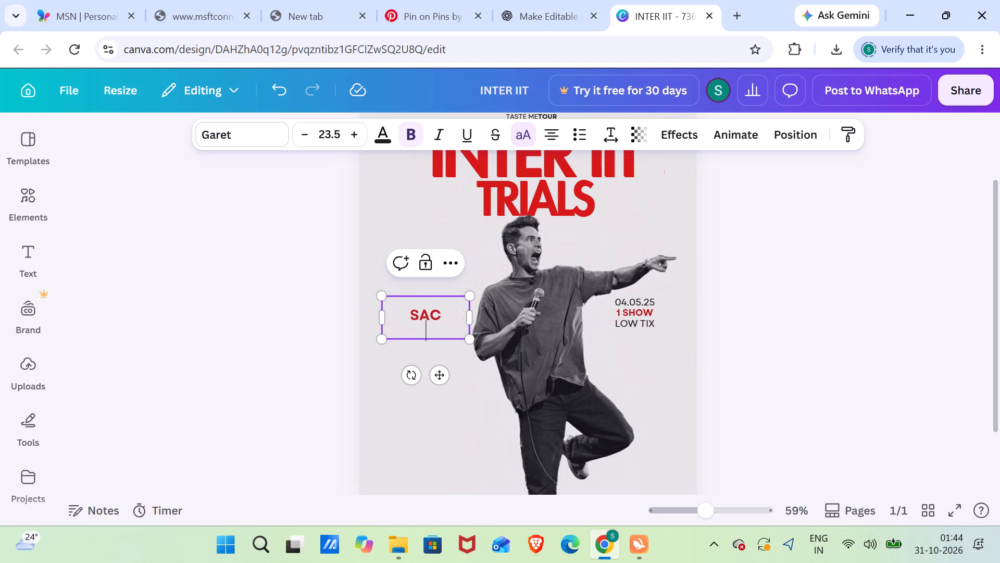
pyautogui.write('3-5')
pyautogui.press('BackSpace')
pyautogui.press('BackSpace')
pyautogui.press('0')
pyautogui.press('5')
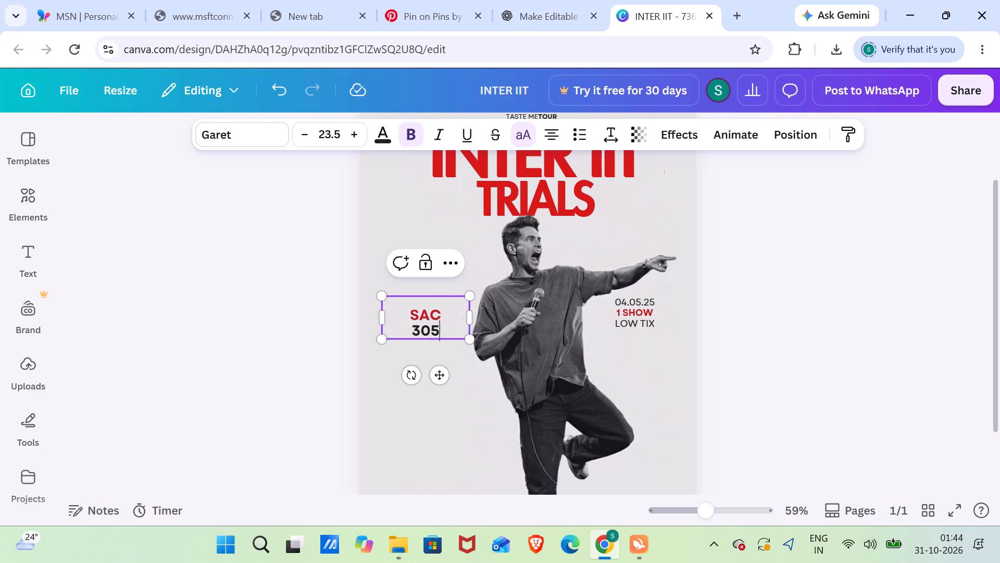
pyautogui.click(707, 364)
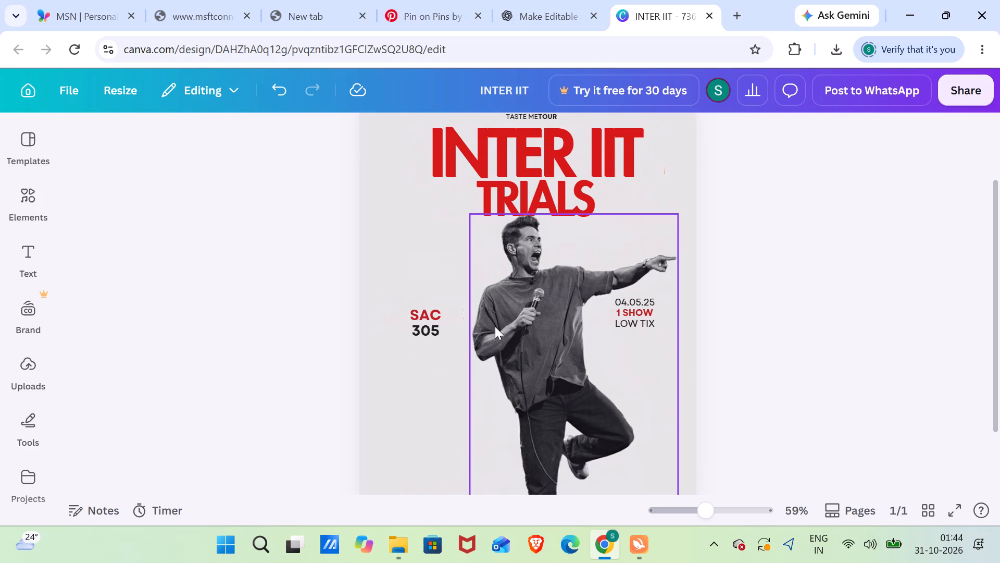
# Move the "SAC 305" venue block slightly up and away from the comedian.
pyautogui.moveTo(445, 327); pyautogui.dragTo(436, 324)
pyautogui.click(723, 345)
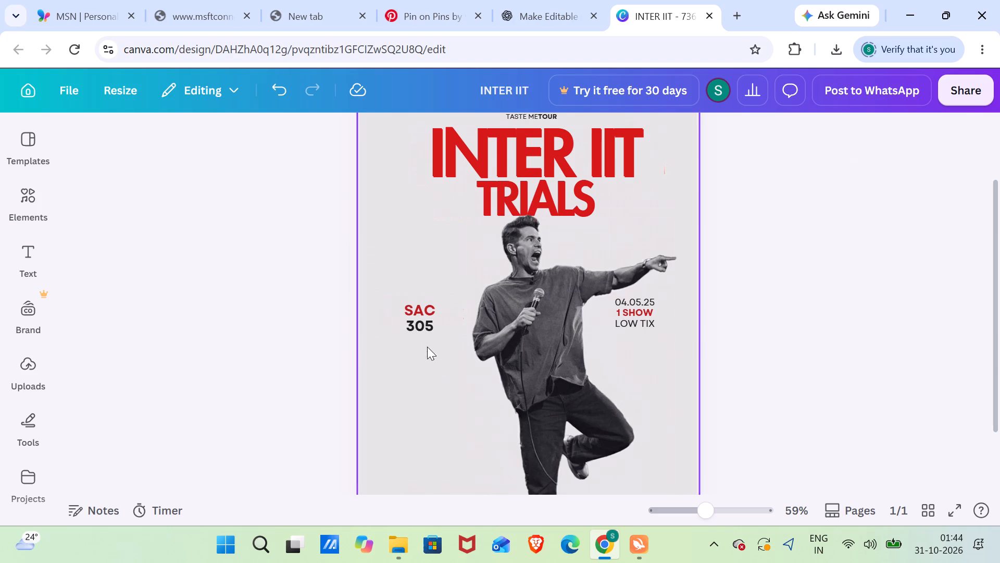
# Delete the "04.05.25 1 SHOW LOW TIX" text block under the comedian's outstretched arm.
pyautogui.scroll(2, 688, 333)
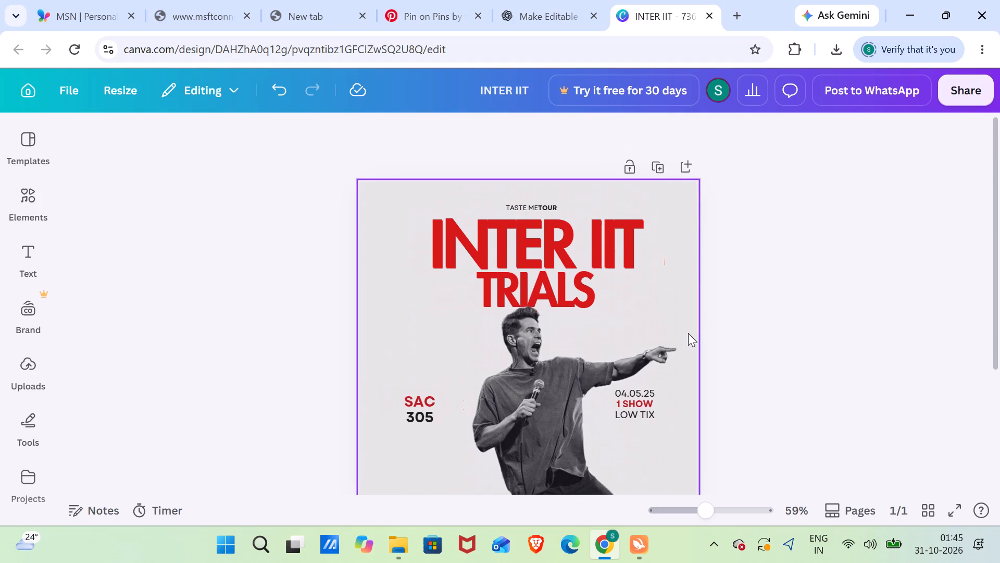
pyautogui.scroll(-5, 688, 333)
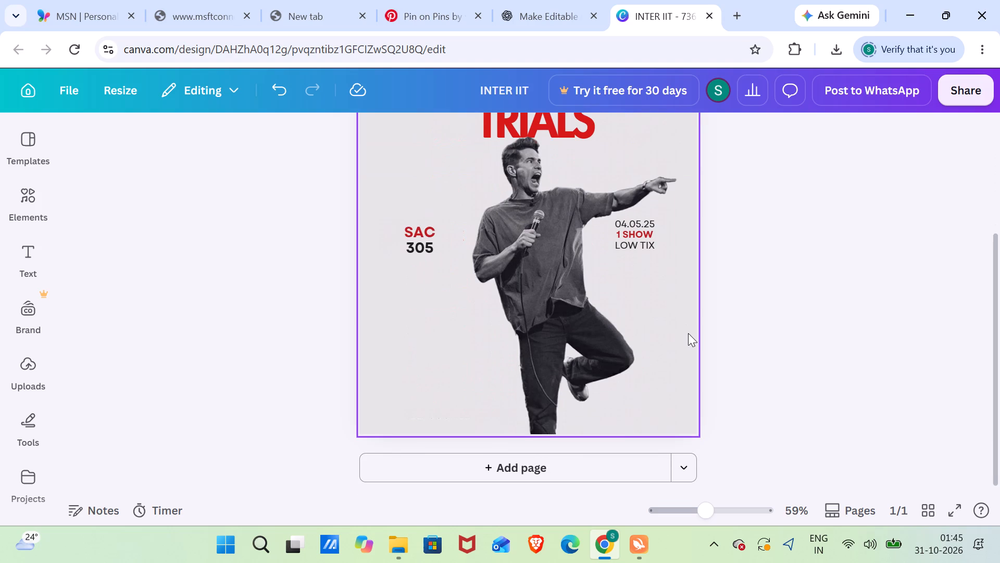
pyautogui.scroll(1, 688, 333)
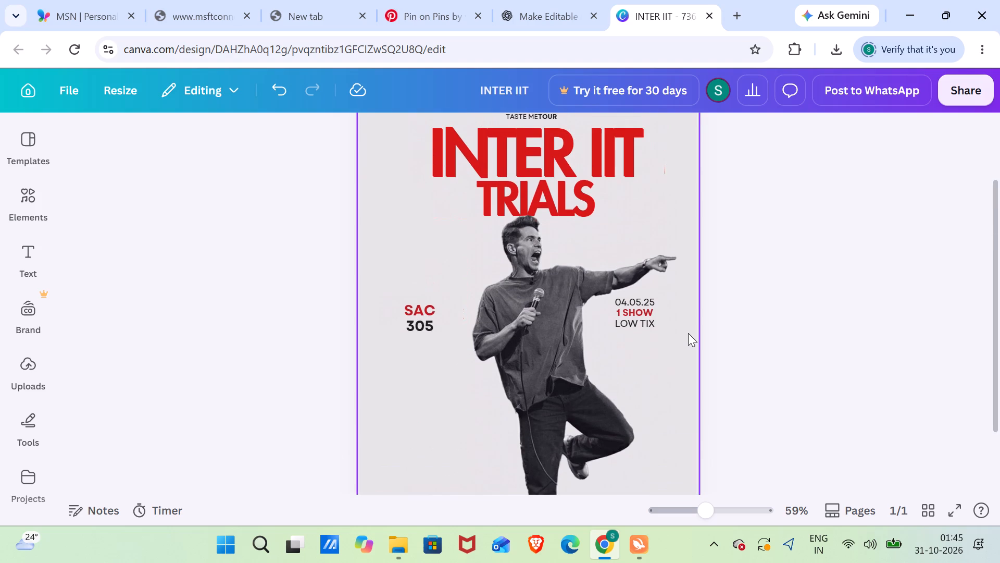
pyautogui.scroll(2, 688, 333)
pyautogui.scroll(-1, 688, 333)
pyautogui.click(636, 333)
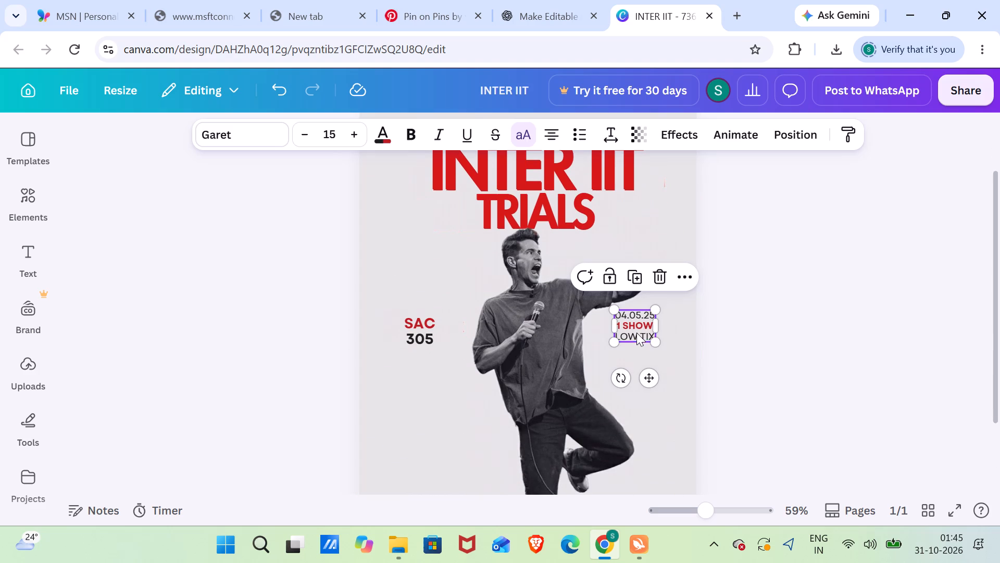
pyautogui.doubleClick(644, 332)
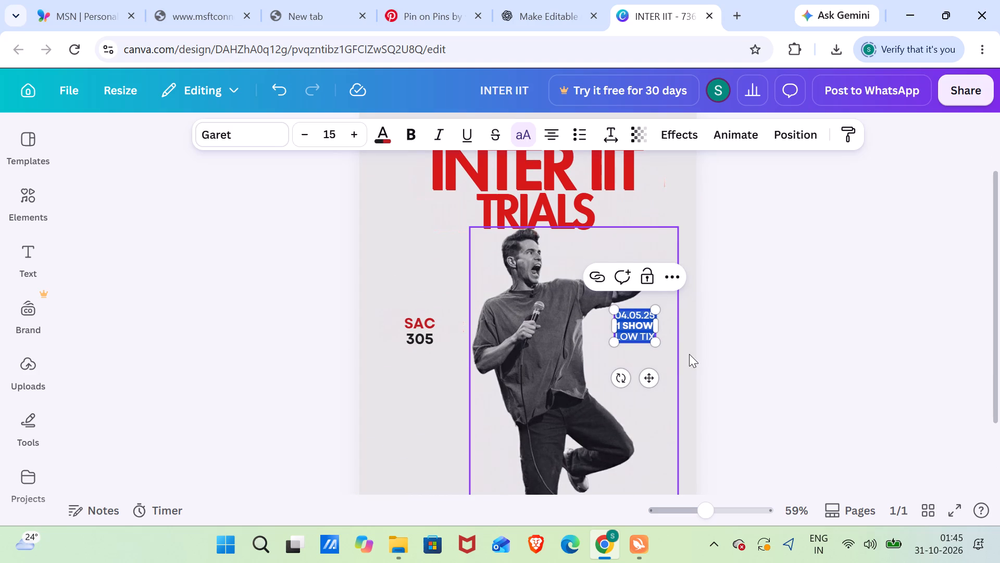
pyautogui.press('BackSpace')
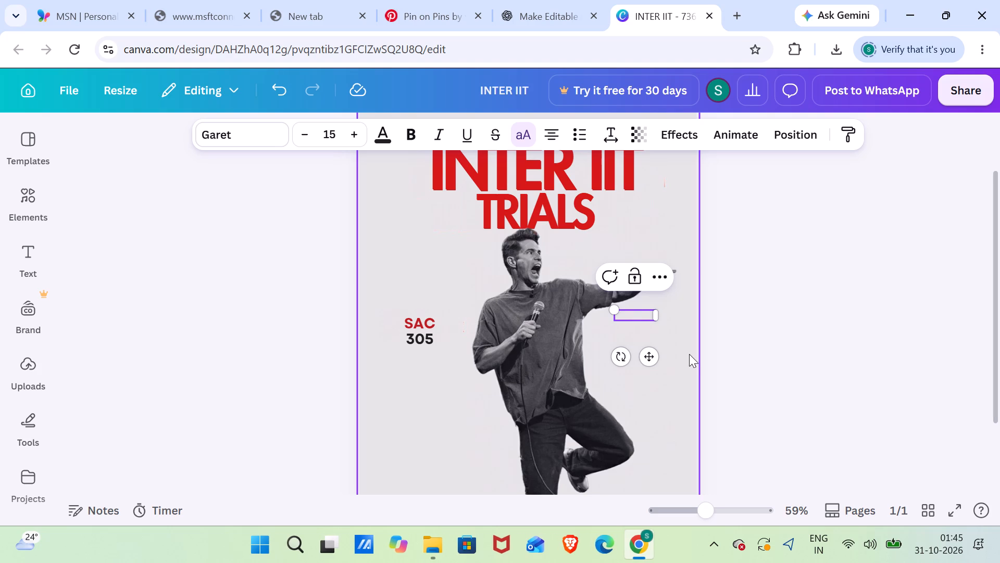
pyautogui.click(865, 368)
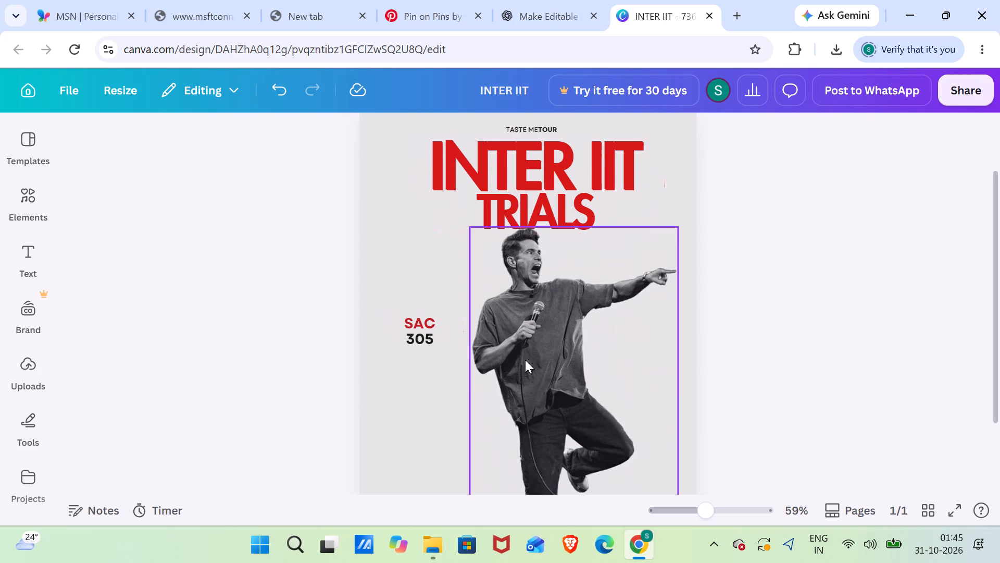
# Move the comedian image left and slightly down, closer to the "SAC 305" text.
pyautogui.moveTo(525, 360); pyautogui.dragTo(499, 369)
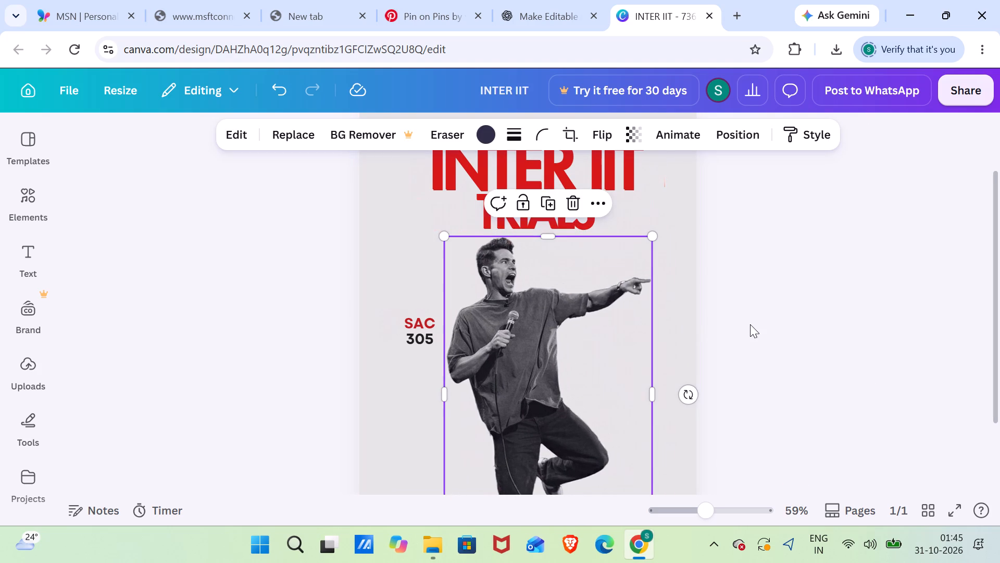
pyautogui.click(752, 324)
# Group the "INTER IIT" and "TRIALS" title texts together.
pyautogui.scroll(-2, 752, 324)
pyautogui.scroll(4, 751, 324)
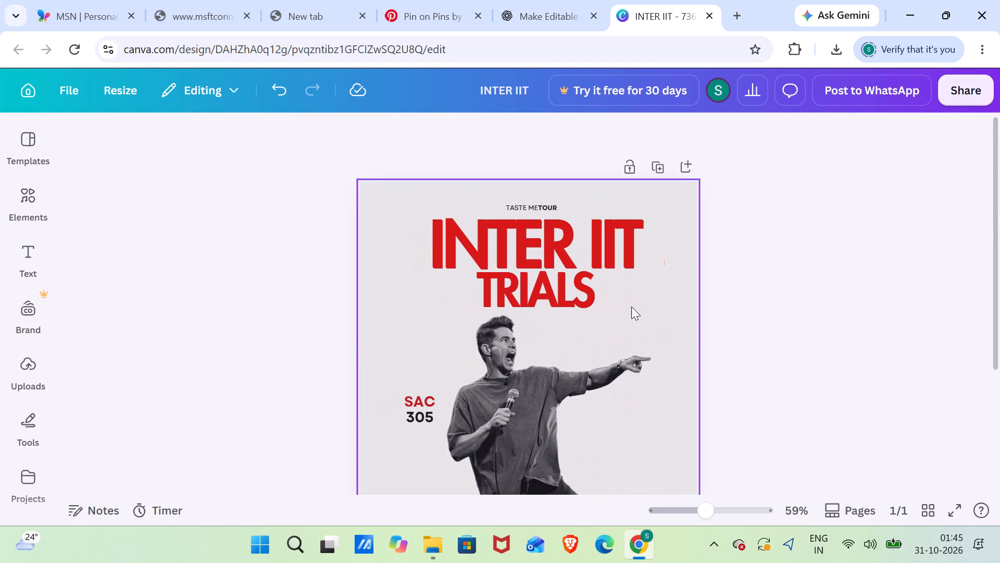
pyautogui.click(545, 276)
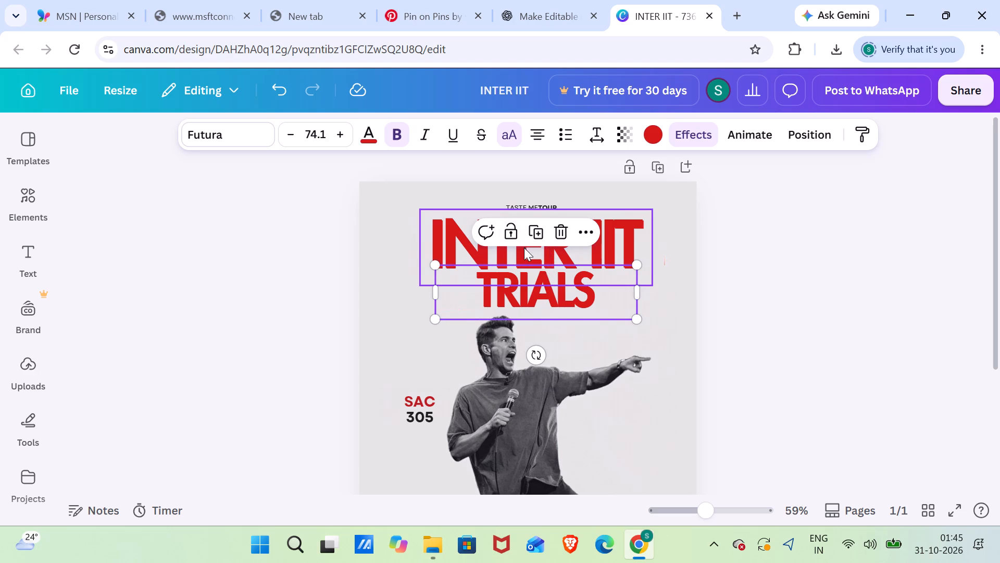
pyautogui.click(524, 248)
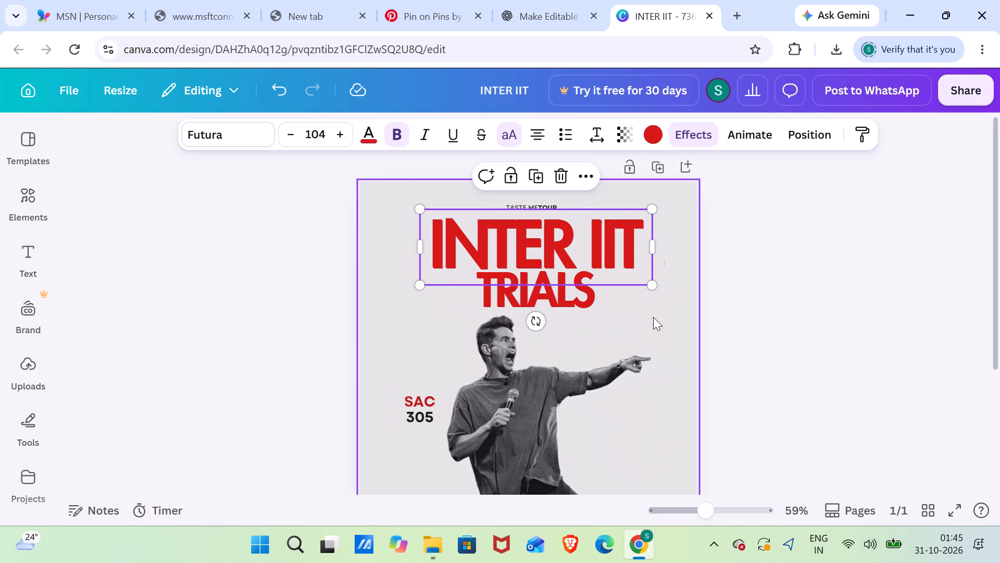
pyautogui.moveTo(657, 298); pyautogui.dragTo(579, 258)
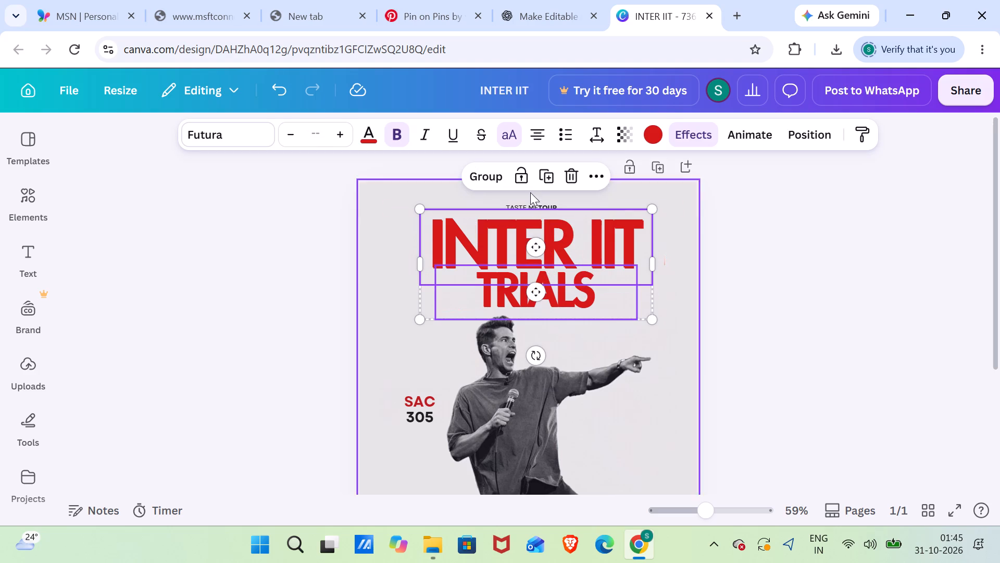
pyautogui.click(491, 175)
# Move the grouped title left and slightly down, nearer the poster's horizontal centre.
pyautogui.moveTo(556, 246); pyautogui.dragTo(539, 244)
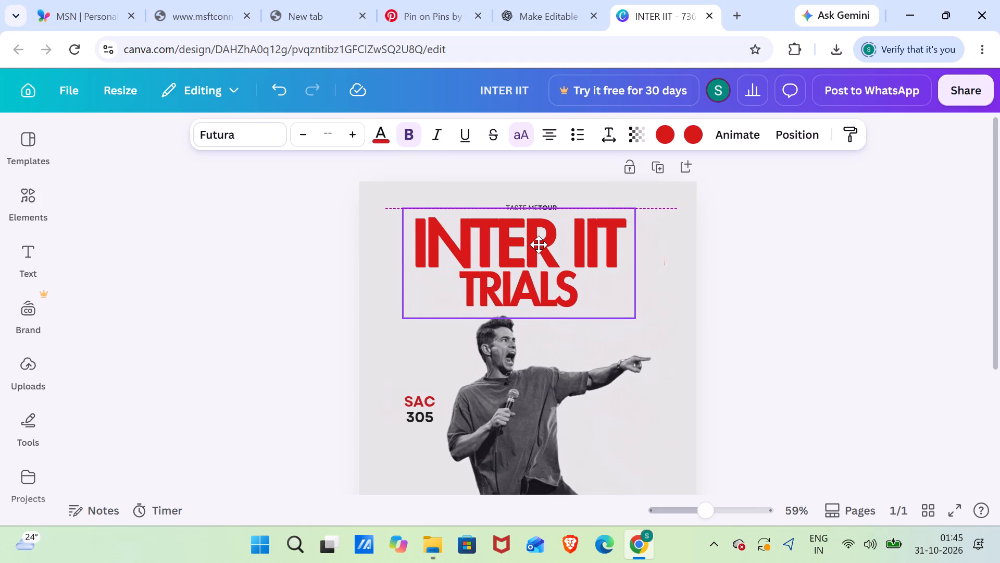
pyautogui.moveTo(539, 244); pyautogui.dragTo(538, 248)
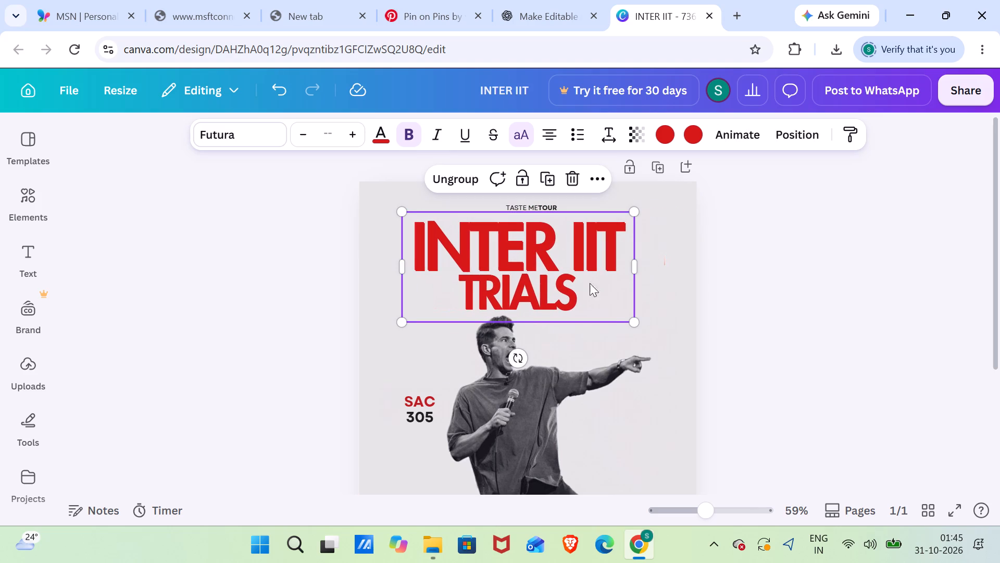
pyautogui.click(811, 305)
# Delete the small "TASTE ME TOUR" text above the title.
pyautogui.click(546, 206)
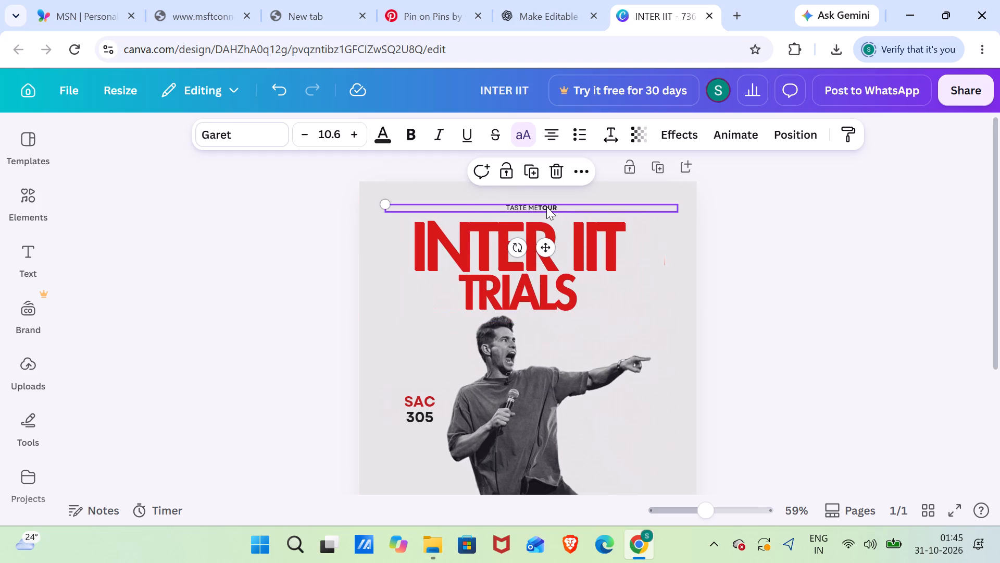
pyautogui.click(549, 168)
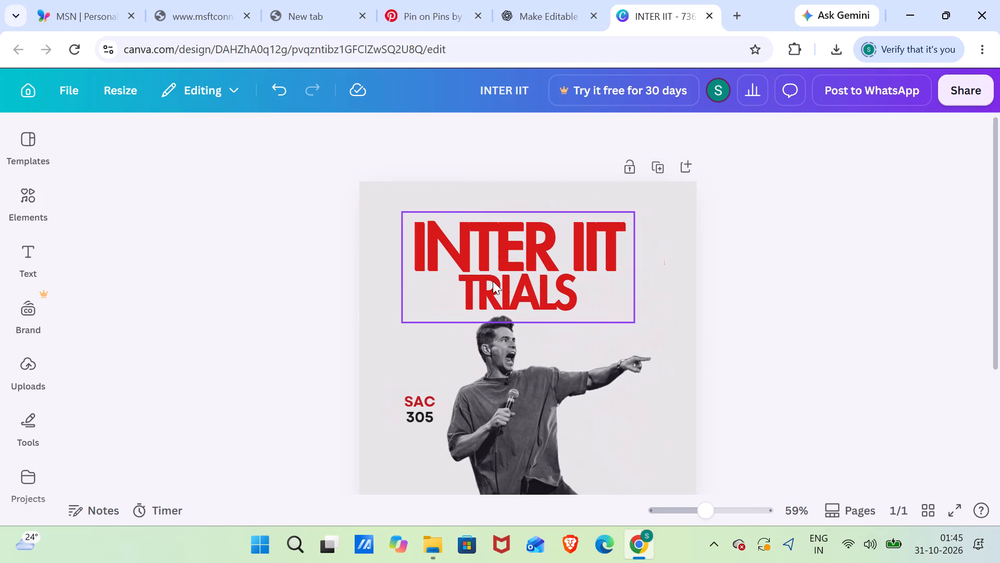
# Move the grouped title down and slightly left so "TRIALS" sits partly behind the comedian's head.
pyautogui.moveTo(501, 283); pyautogui.dragTo(497, 303)
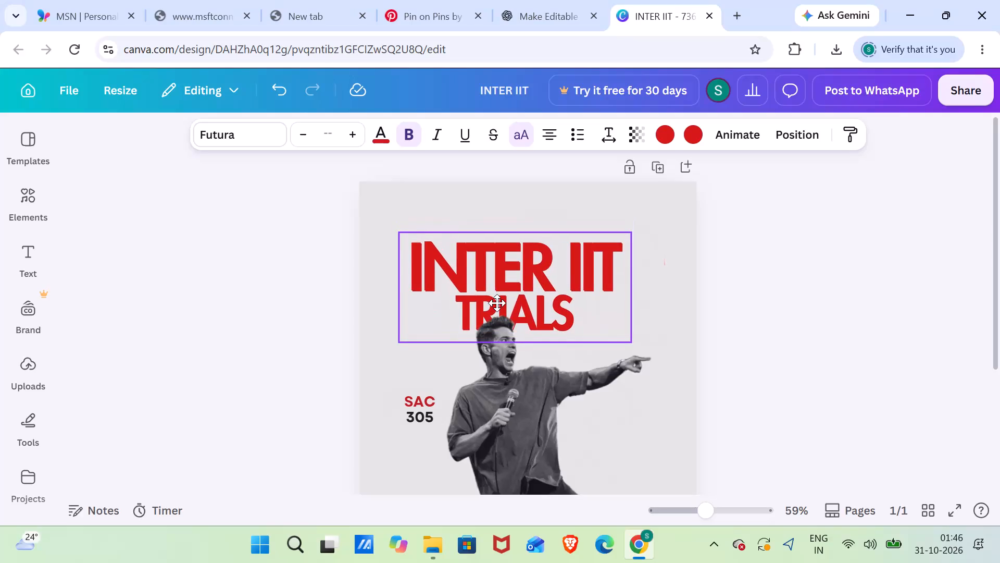
pyautogui.moveTo(497, 303); pyautogui.dragTo(488, 300)
pyautogui.click(285, 310)
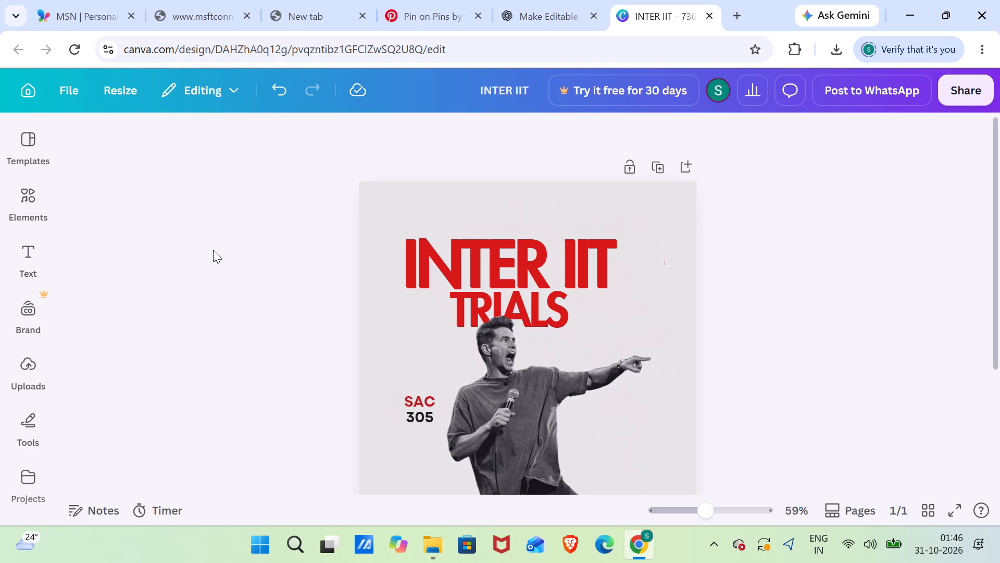
# Add the green Comicaze IIT ISM Dhanbad logo from the uploaded images to the poster.
pyautogui.scroll(-5, 213, 250)
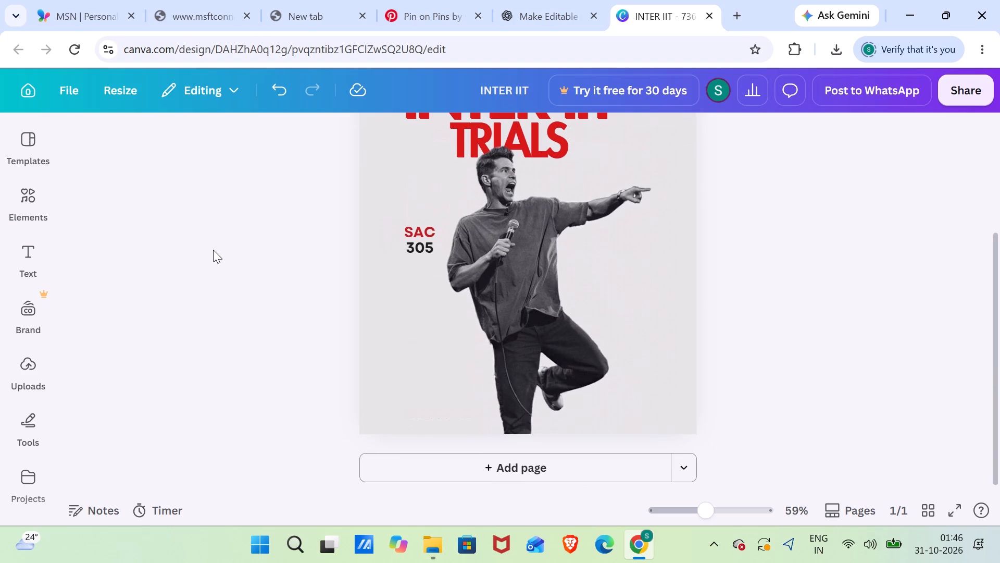
pyautogui.scroll(1, 213, 250)
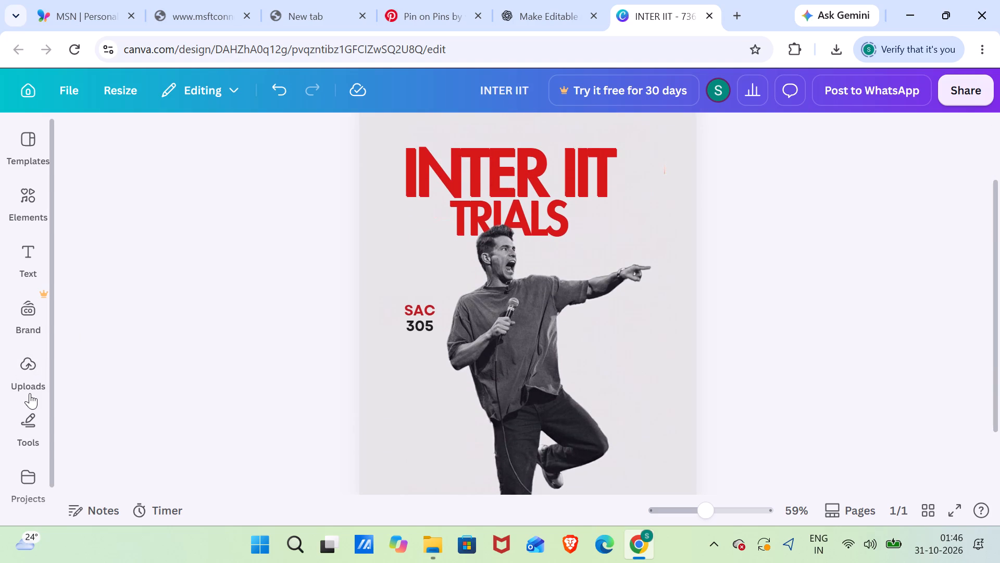
pyautogui.click(33, 375)
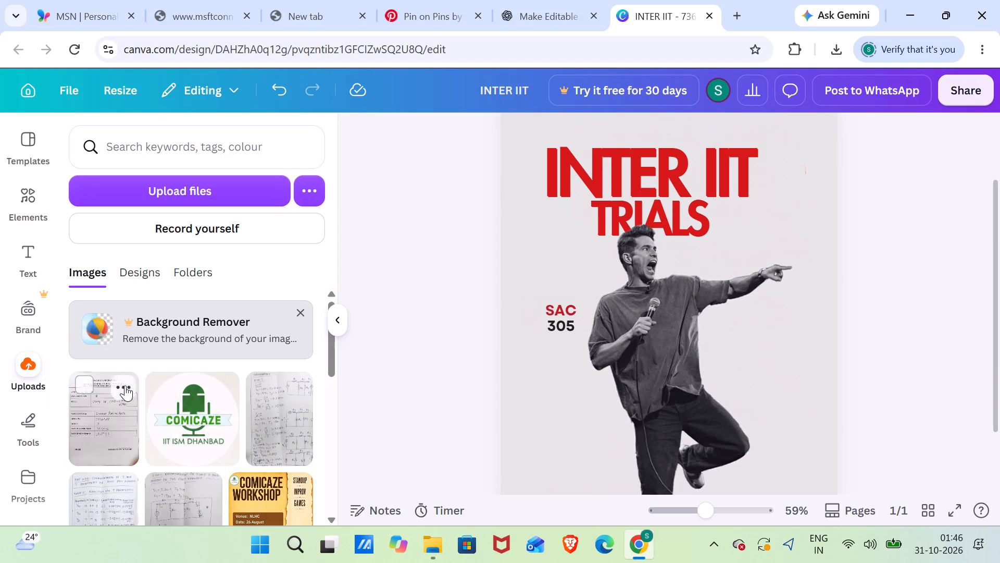
pyautogui.click(208, 418)
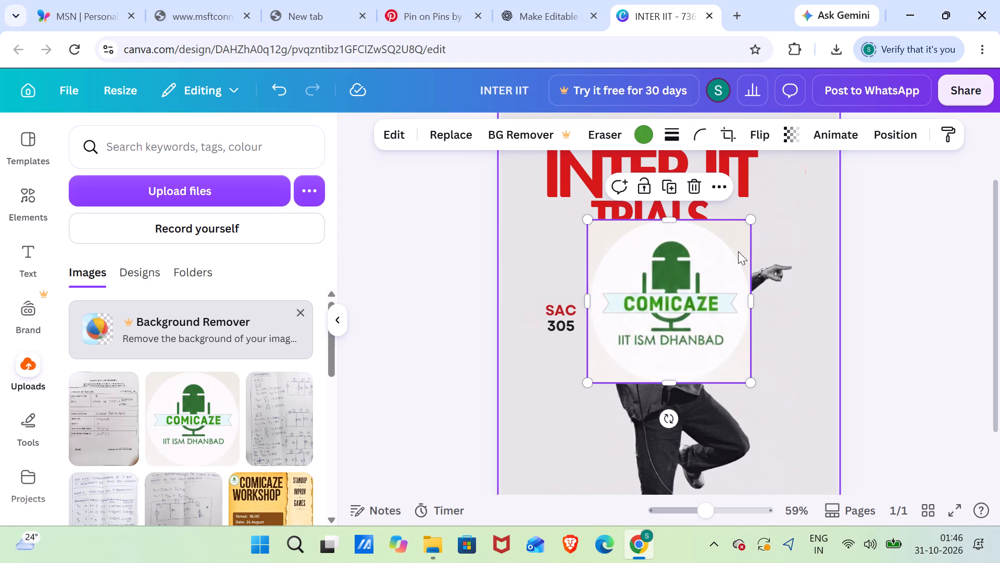
pyautogui.click(442, 283)
pyautogui.click(340, 323)
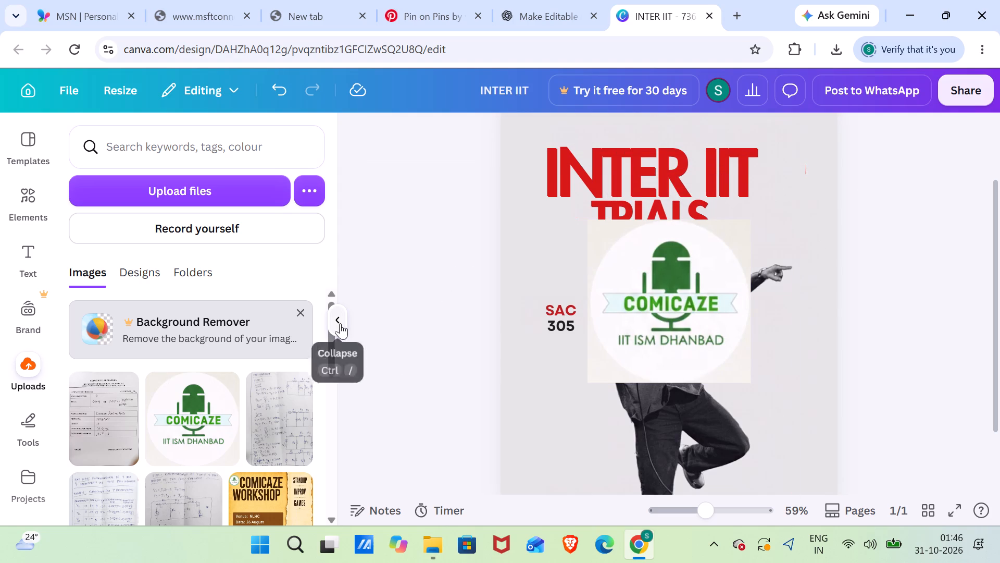
# Round the Comicaze logo's corners to the maximum so its square background is cut away.
pyautogui.click(563, 285)
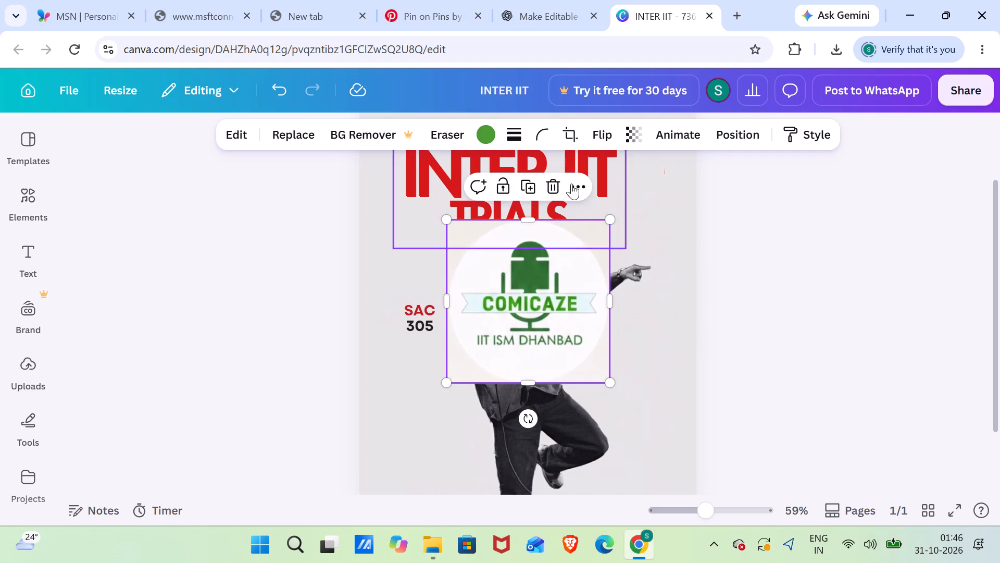
pyautogui.click(536, 129)
pyautogui.moveTo(493, 198); pyautogui.dragTo(518, 198)
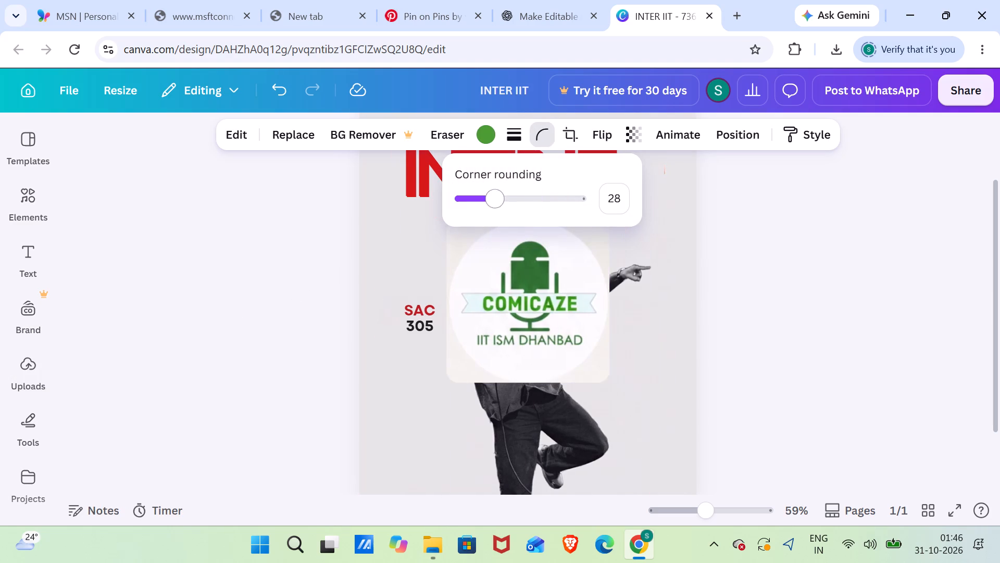
pyautogui.moveTo(518, 198); pyautogui.dragTo(650, 223)
pyautogui.click(741, 283)
pyautogui.click(749, 297)
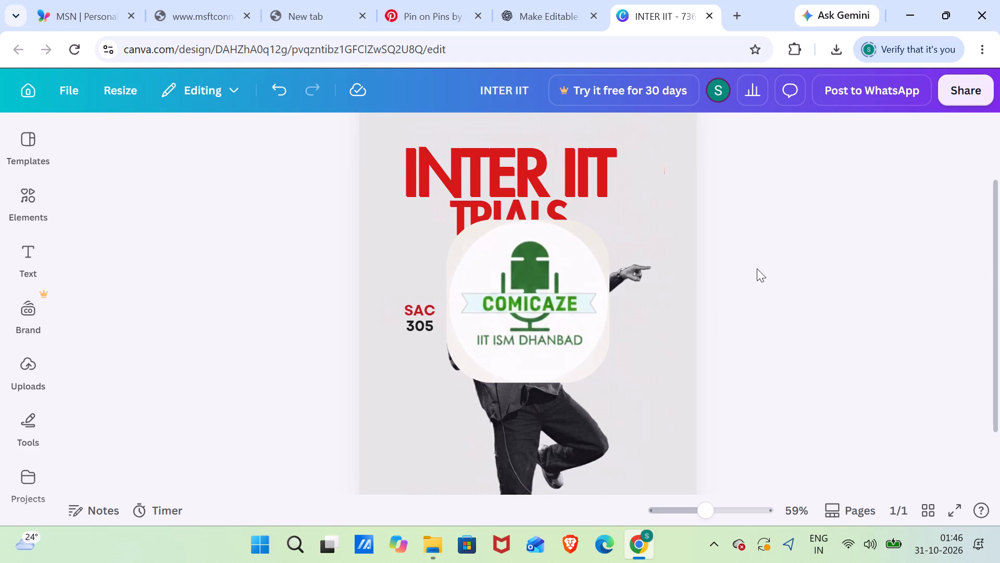
# Shrink the Comicaze logo to a small badge and place it above the title, against the poster's top edge.
pyautogui.click(561, 313)
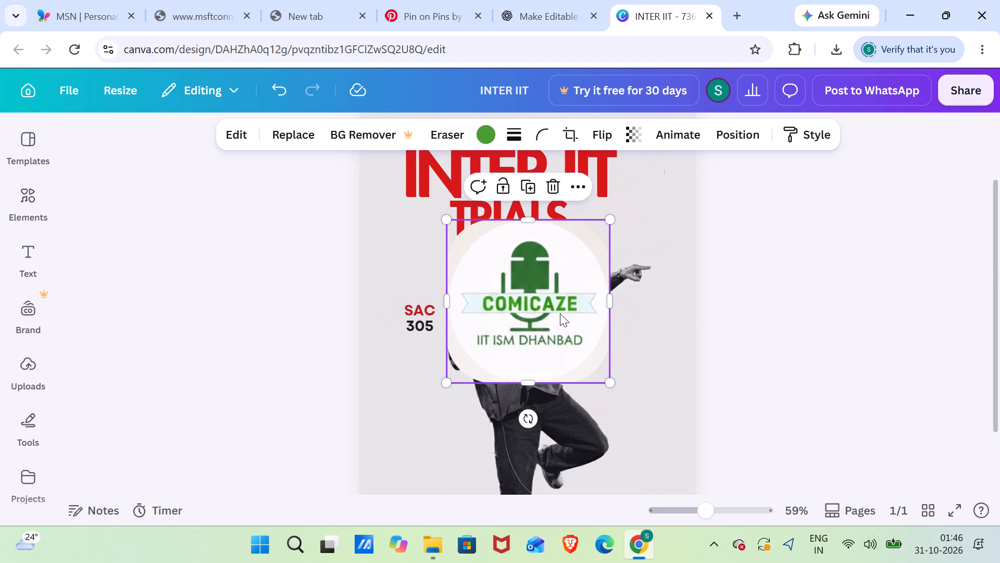
pyautogui.scroll(-3, 506, 323)
pyautogui.scroll(3, 506, 323)
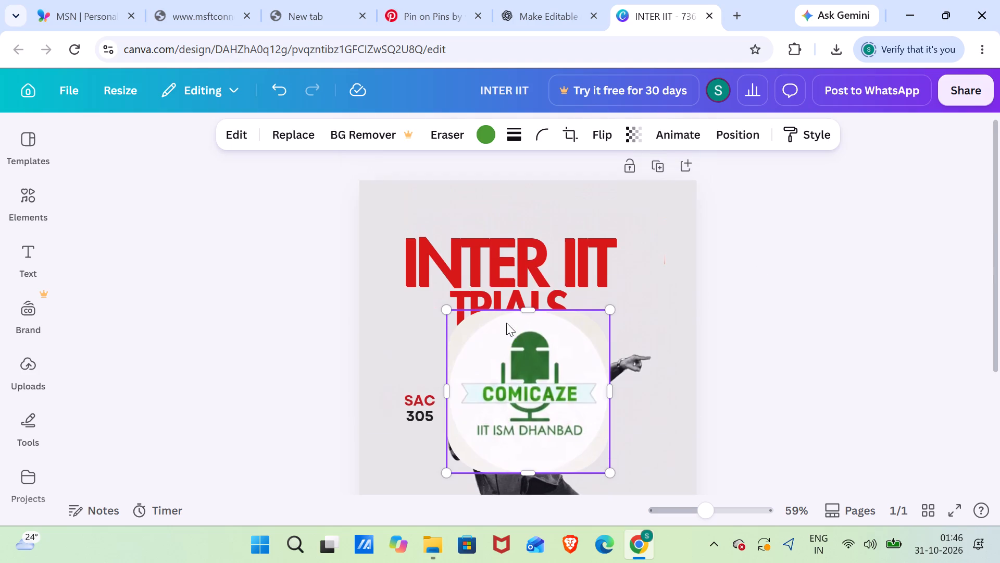
pyautogui.moveTo(446, 314); pyautogui.dragTo(446, 313)
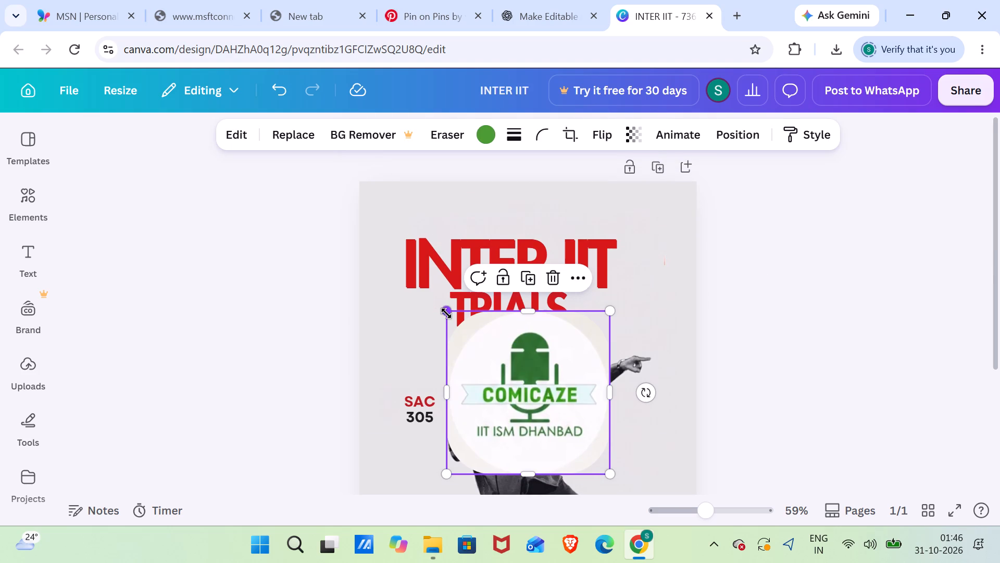
pyautogui.moveTo(446, 313); pyautogui.dragTo(501, 369)
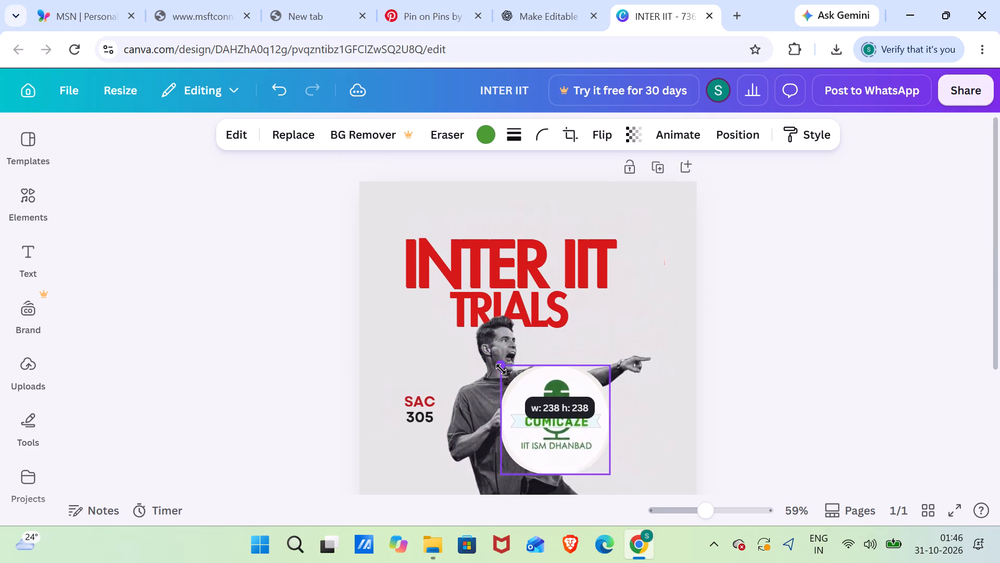
pyautogui.moveTo(501, 369); pyautogui.dragTo(520, 397)
pyautogui.moveTo(553, 450); pyautogui.dragTo(499, 235)
pyautogui.moveTo(554, 259); pyautogui.dragTo(532, 252)
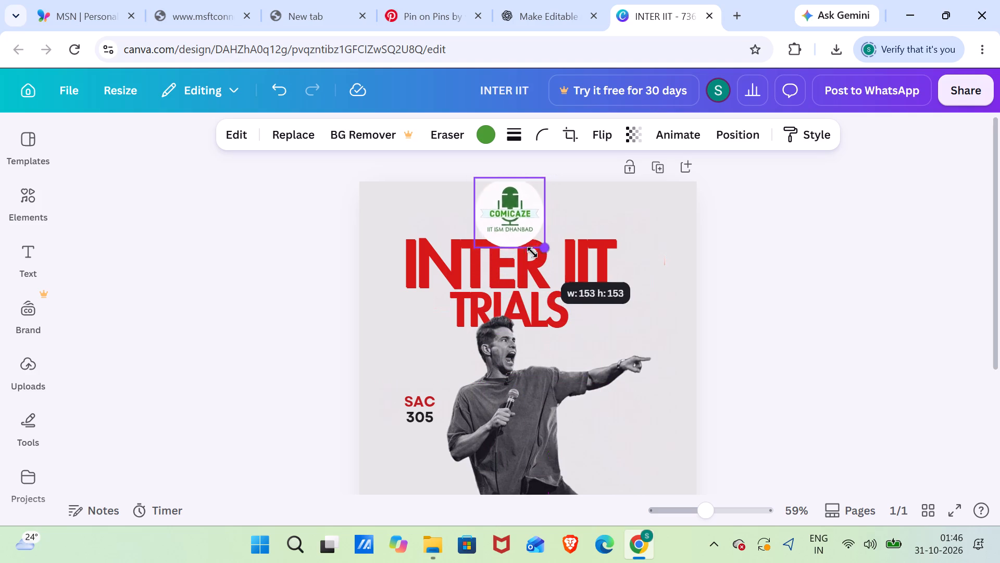
pyautogui.moveTo(532, 252); pyautogui.dragTo(510, 251)
pyautogui.moveTo(503, 214); pyautogui.dragTo(503, 222)
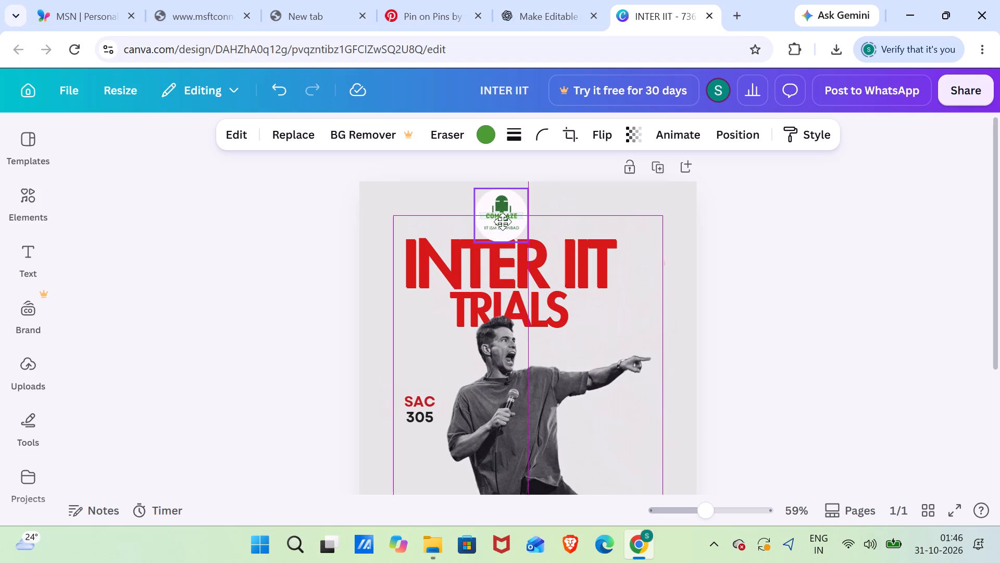
pyautogui.moveTo(503, 222); pyautogui.dragTo(503, 220)
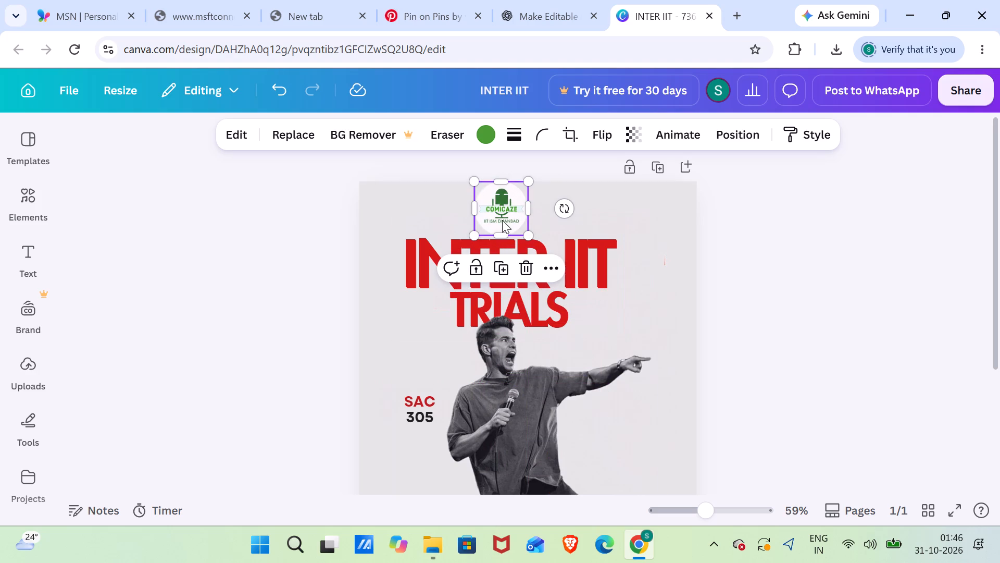
pyautogui.click(266, 270)
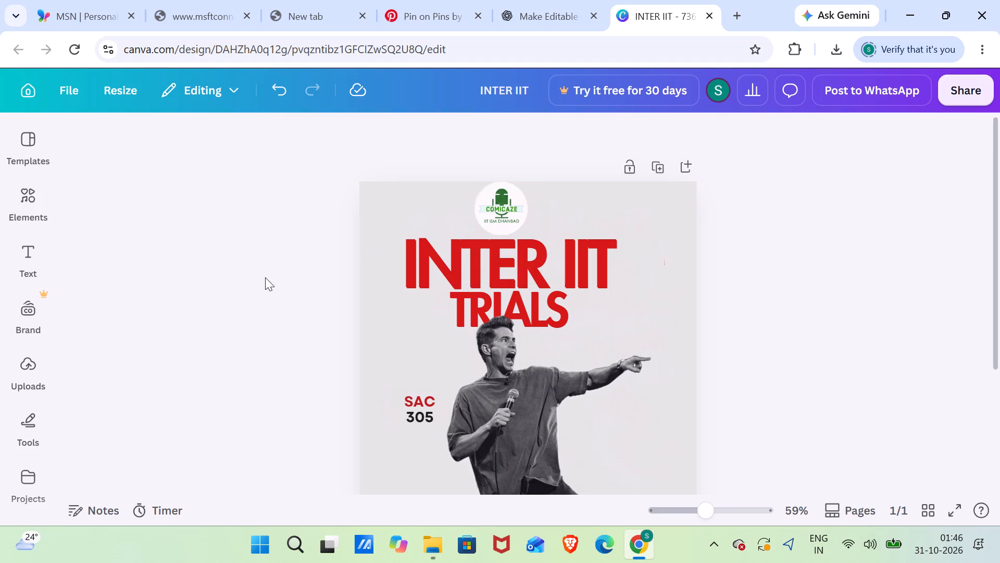
# Shift the Comicaze logo slightly right along the top edge, closer to the poster's horizontal centre.
pyautogui.scroll(-2, 265, 277)
pyautogui.scroll(2, 265, 277)
pyautogui.moveTo(512, 217); pyautogui.dragTo(530, 216)
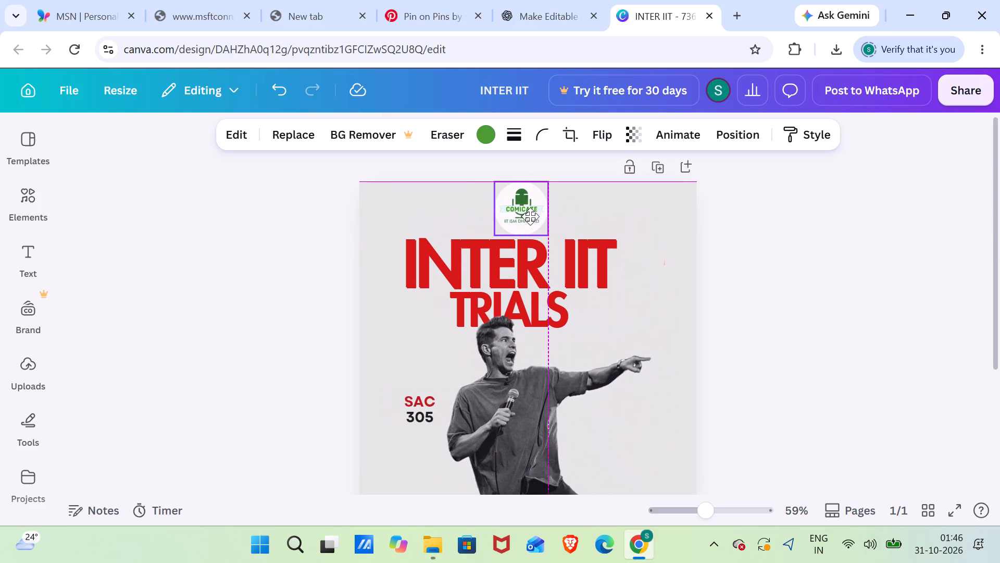
pyautogui.moveTo(530, 216); pyautogui.dragTo(534, 216)
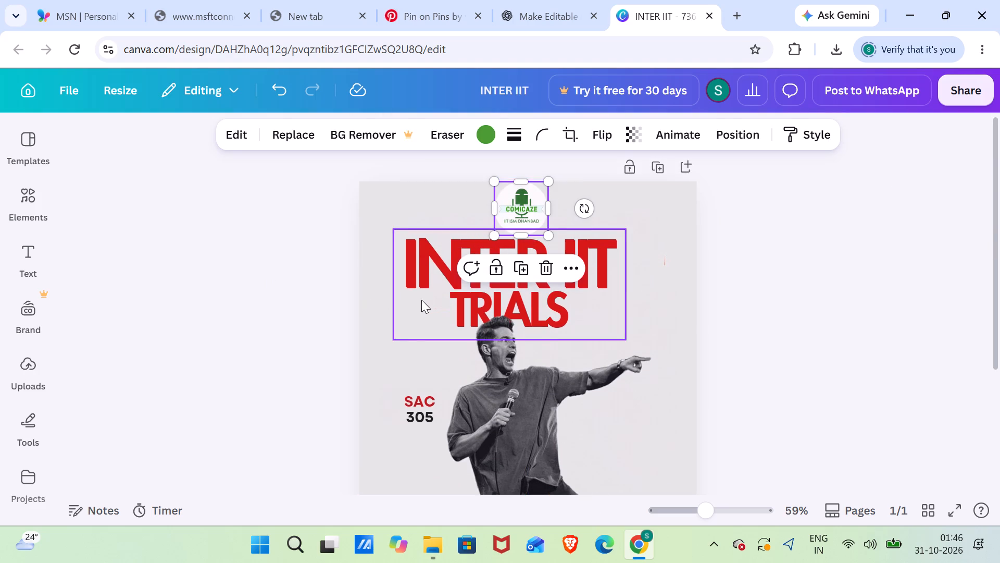
# Align the grouped "INTER IIT TRIALS" title to the horizontal centre of the page.
pyautogui.click(428, 299)
pyautogui.click(583, 198)
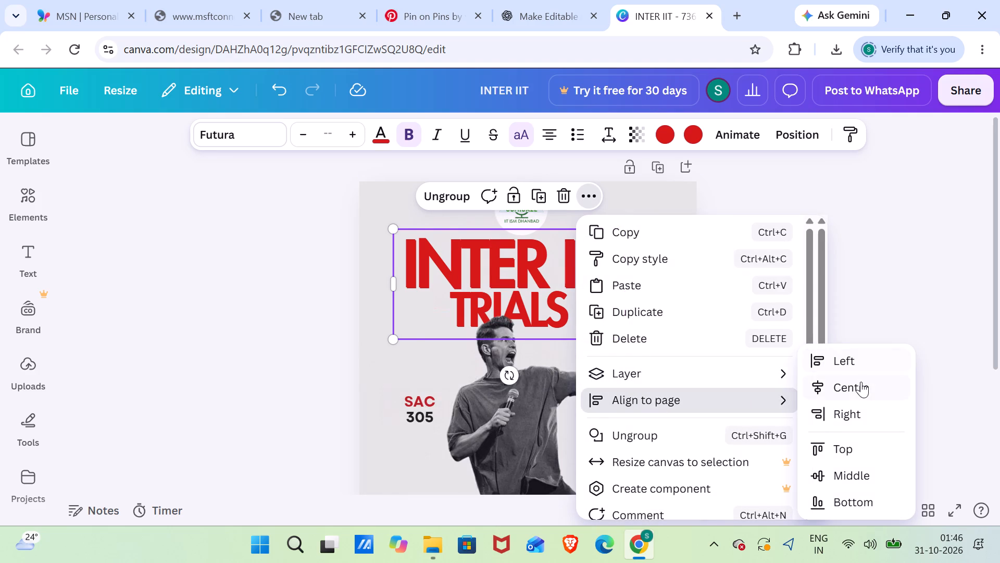
pyautogui.click(861, 382)
pyautogui.click(873, 371)
pyautogui.scroll(-1, 681, 365)
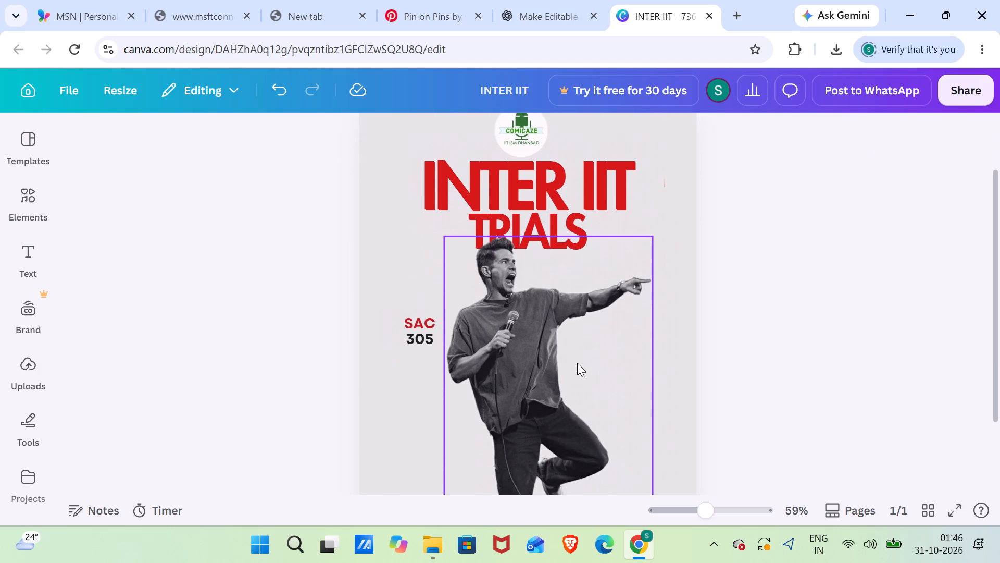
pyautogui.click(804, 305)
pyautogui.scroll(2, 728, 338)
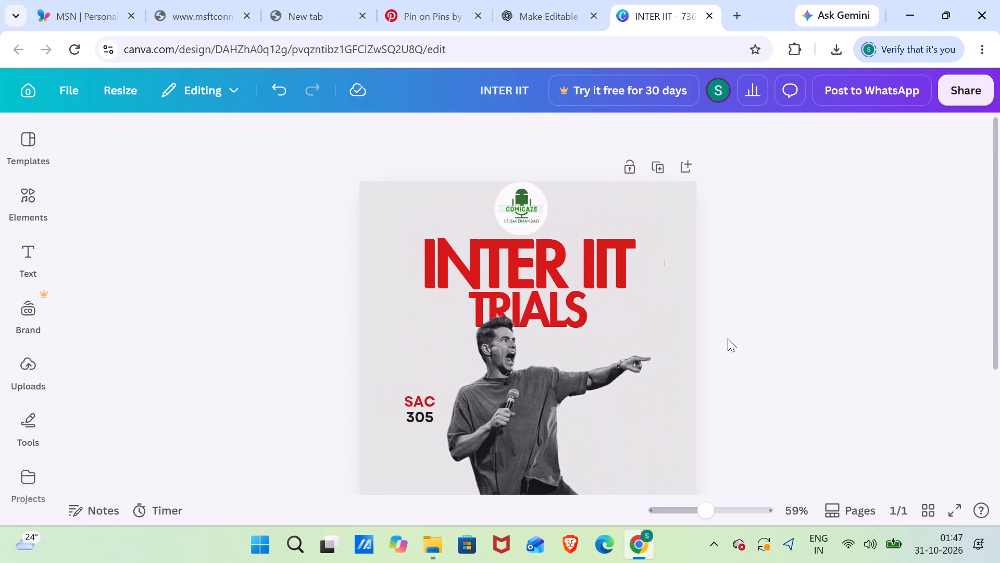
pyautogui.click(533, 204)
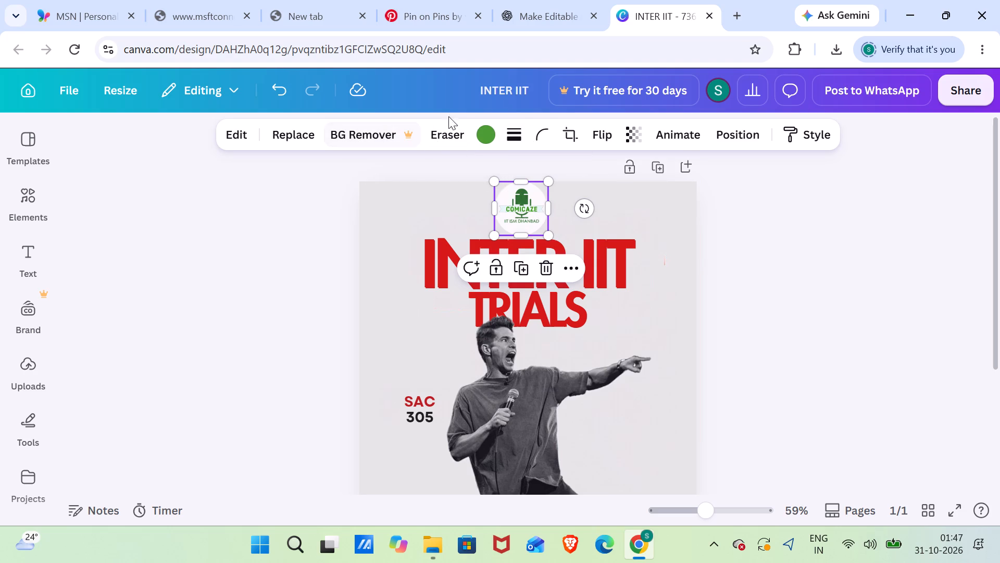
pyautogui.click(480, 132)
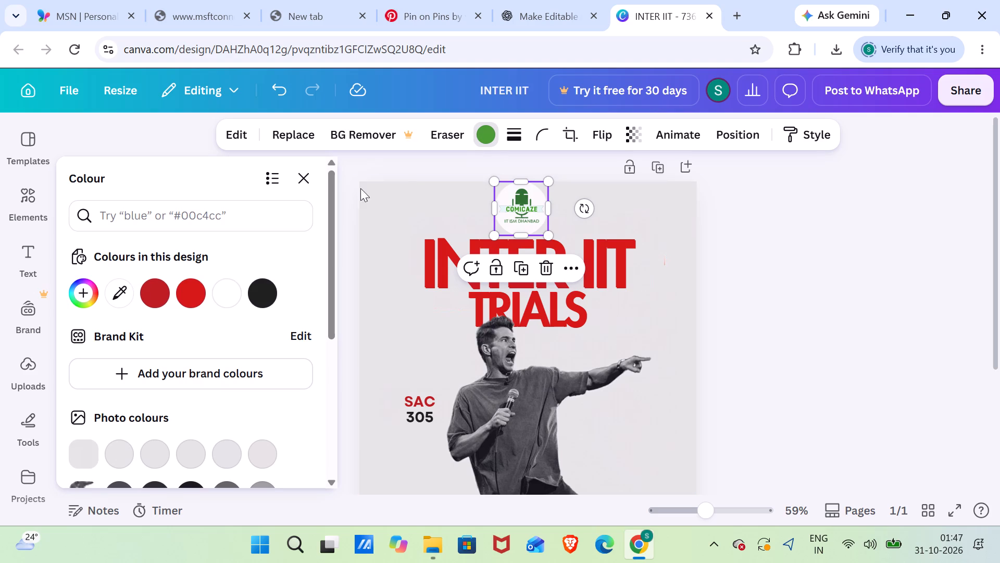
pyautogui.scroll(-3, 191, 310)
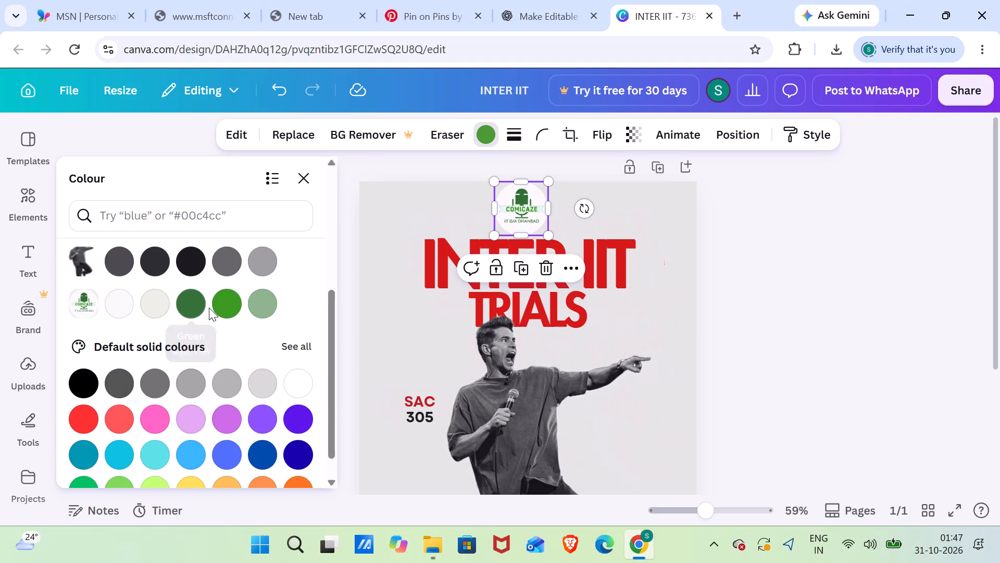
pyautogui.click(217, 308)
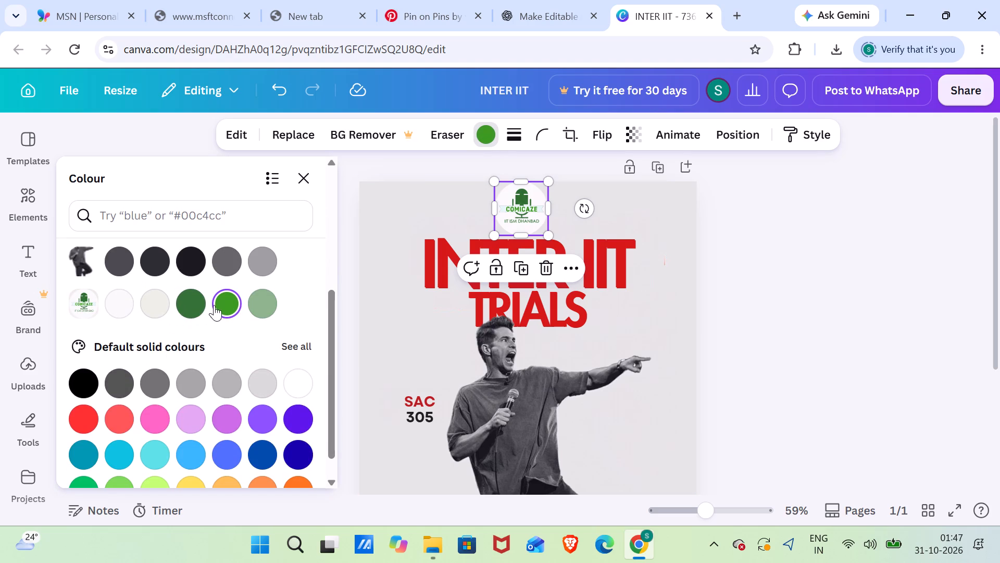
pyautogui.click(192, 300)
pyautogui.click(222, 300)
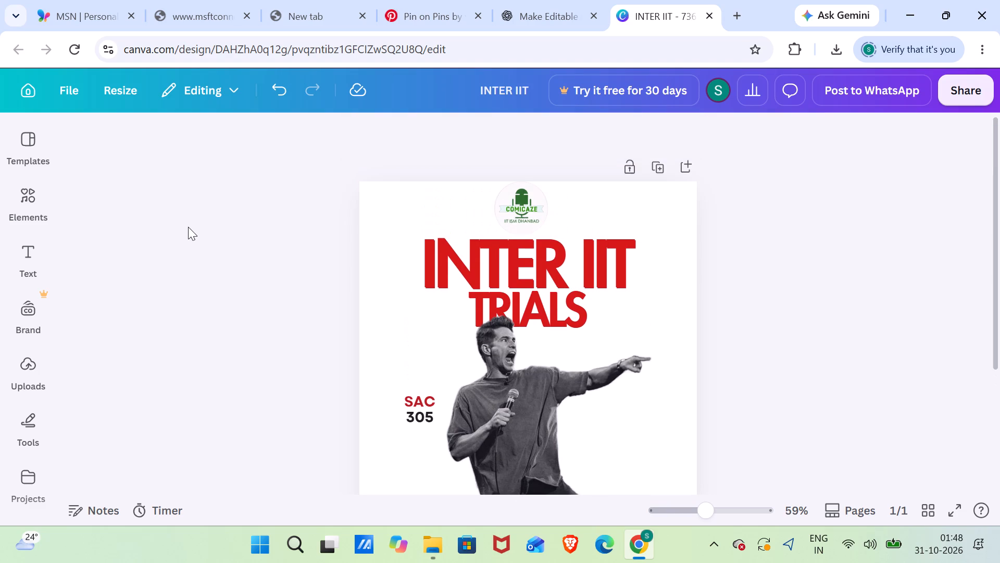
# Look over the whole poster from top to bottom to check the layout without the grey background.
pyautogui.scroll(-1, 188, 227)
pyautogui.scroll(1, 188, 227)
pyautogui.scroll(-4, 188, 227)
pyautogui.scroll(2, 191, 230)
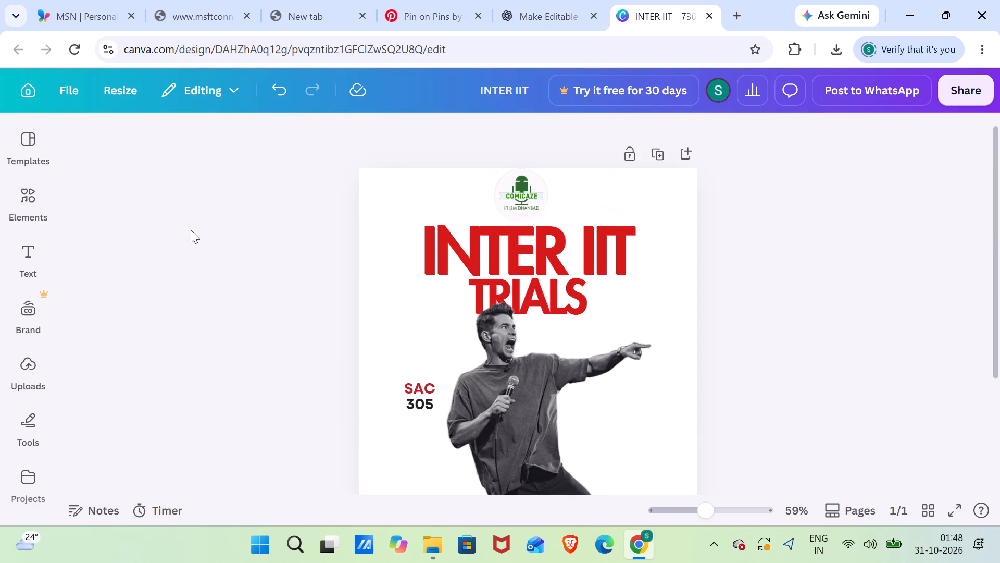
pyautogui.scroll(-1, 192, 230)
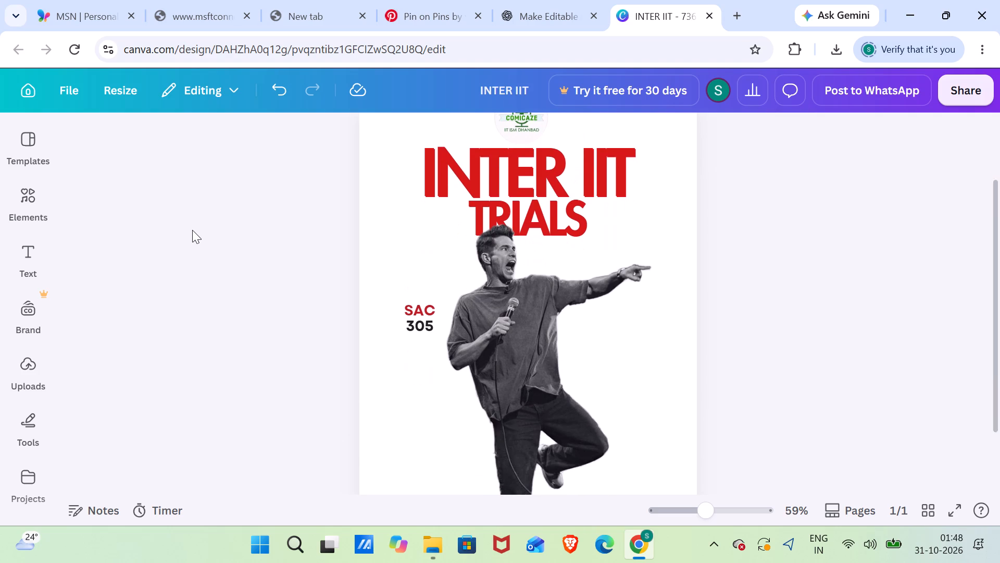
pyautogui.scroll(-1, 192, 230)
pyautogui.scroll(2, 192, 230)
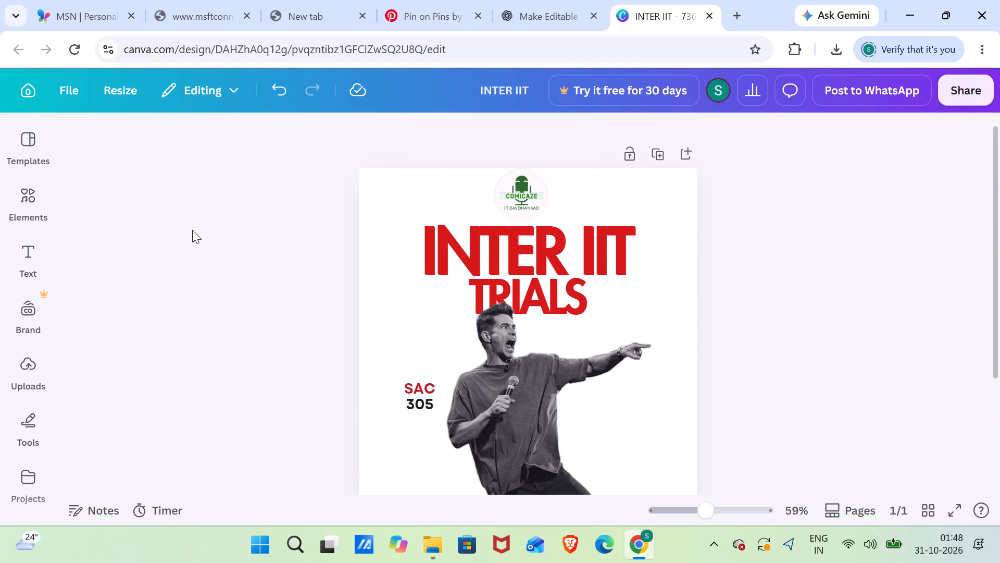
pyautogui.scroll(-3, 192, 230)
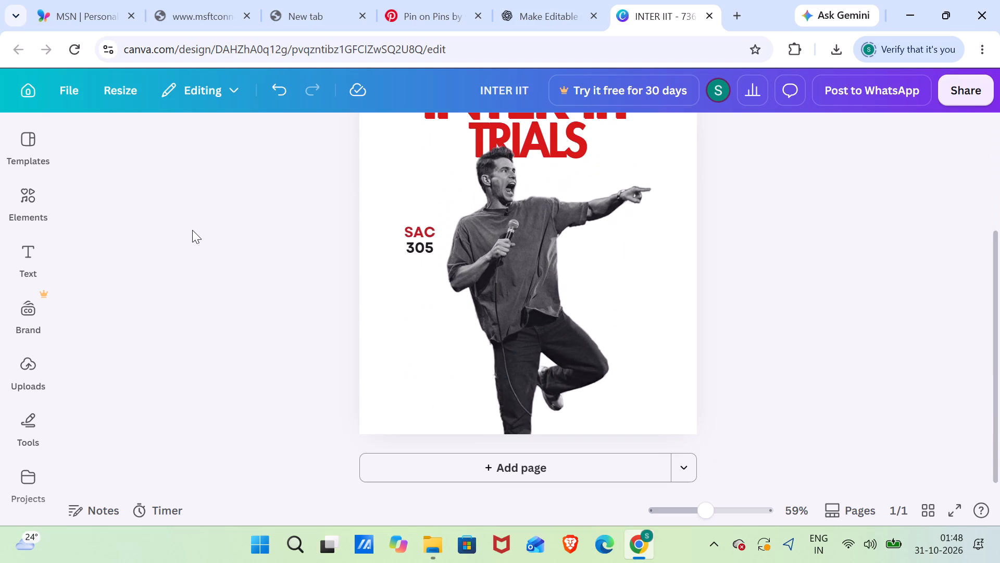
pyautogui.scroll(-2, 192, 230)
pyautogui.scroll(2, 192, 230)
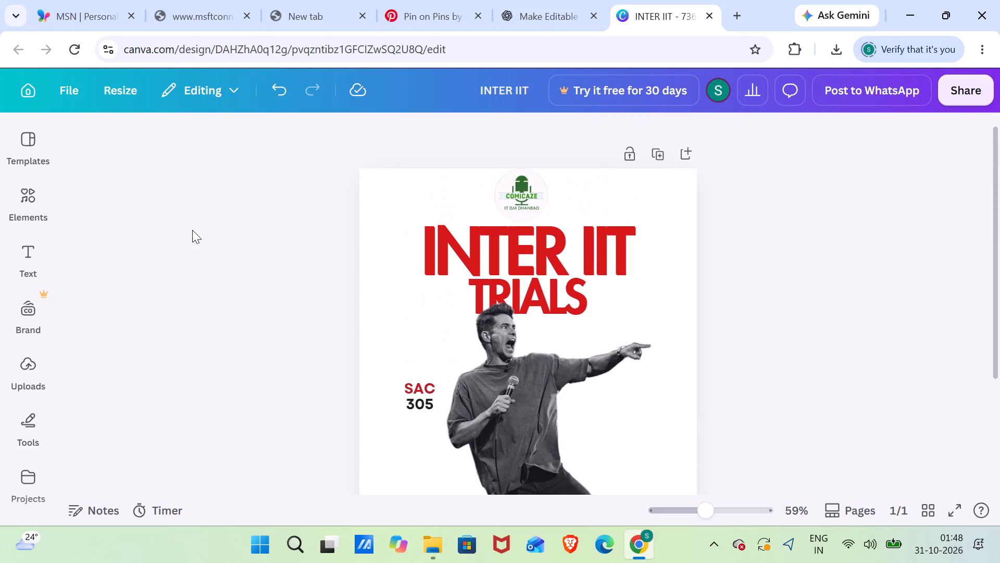
# Shift the Comicaze logo slightly left along the poster's top edge.
pyautogui.moveTo(528, 189); pyautogui.dragTo(529, 190)
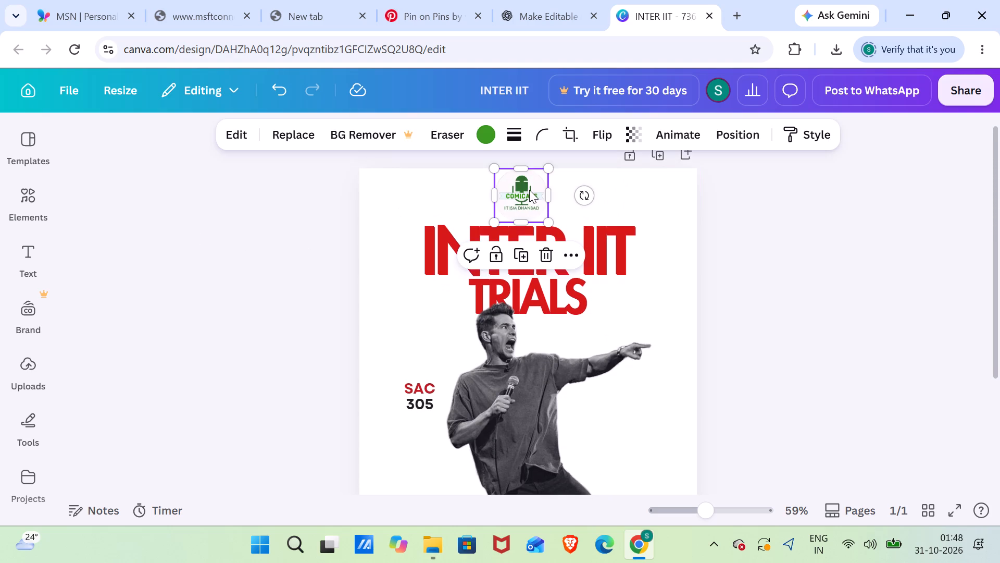
pyautogui.moveTo(529, 190); pyautogui.dragTo(519, 191)
pyautogui.click(463, 203)
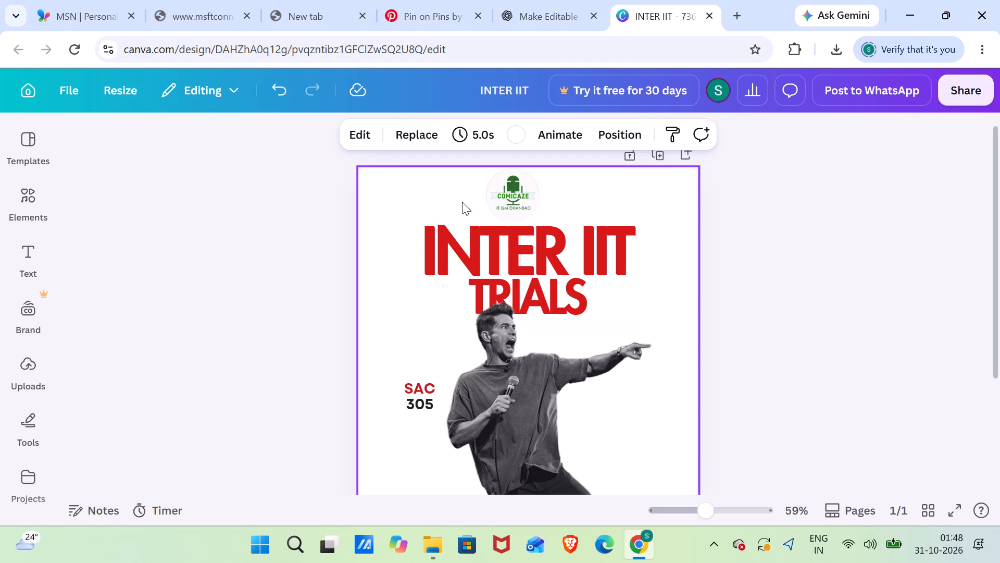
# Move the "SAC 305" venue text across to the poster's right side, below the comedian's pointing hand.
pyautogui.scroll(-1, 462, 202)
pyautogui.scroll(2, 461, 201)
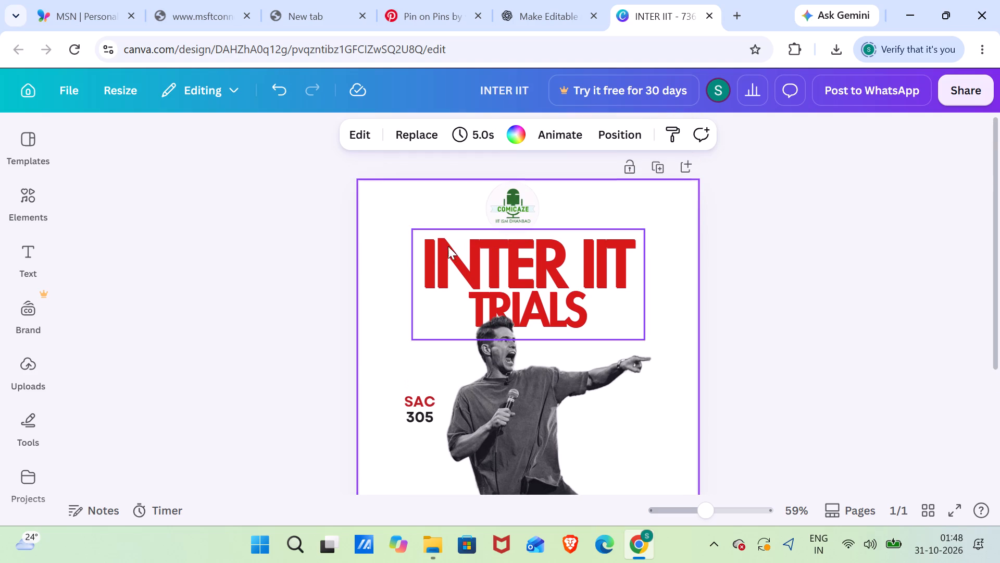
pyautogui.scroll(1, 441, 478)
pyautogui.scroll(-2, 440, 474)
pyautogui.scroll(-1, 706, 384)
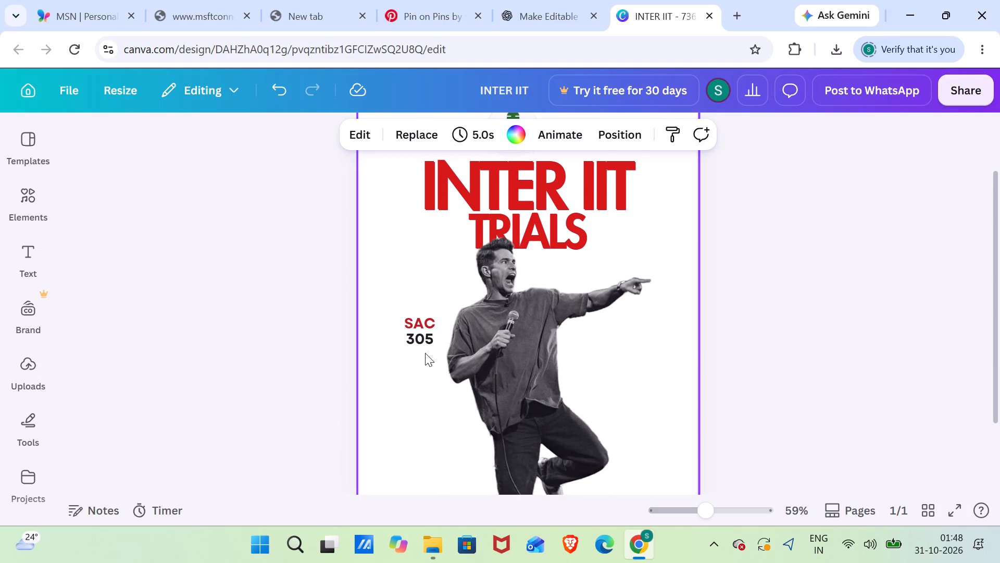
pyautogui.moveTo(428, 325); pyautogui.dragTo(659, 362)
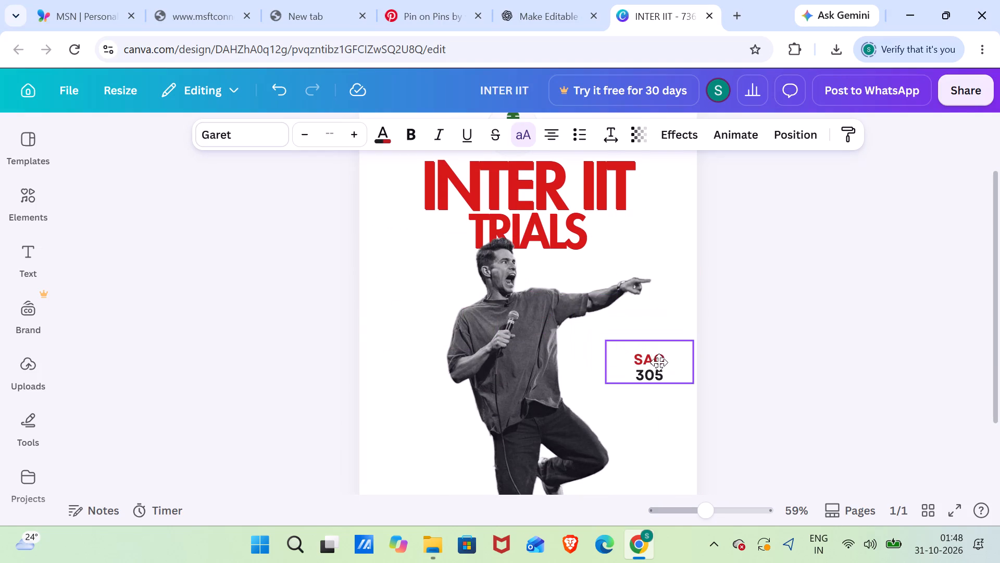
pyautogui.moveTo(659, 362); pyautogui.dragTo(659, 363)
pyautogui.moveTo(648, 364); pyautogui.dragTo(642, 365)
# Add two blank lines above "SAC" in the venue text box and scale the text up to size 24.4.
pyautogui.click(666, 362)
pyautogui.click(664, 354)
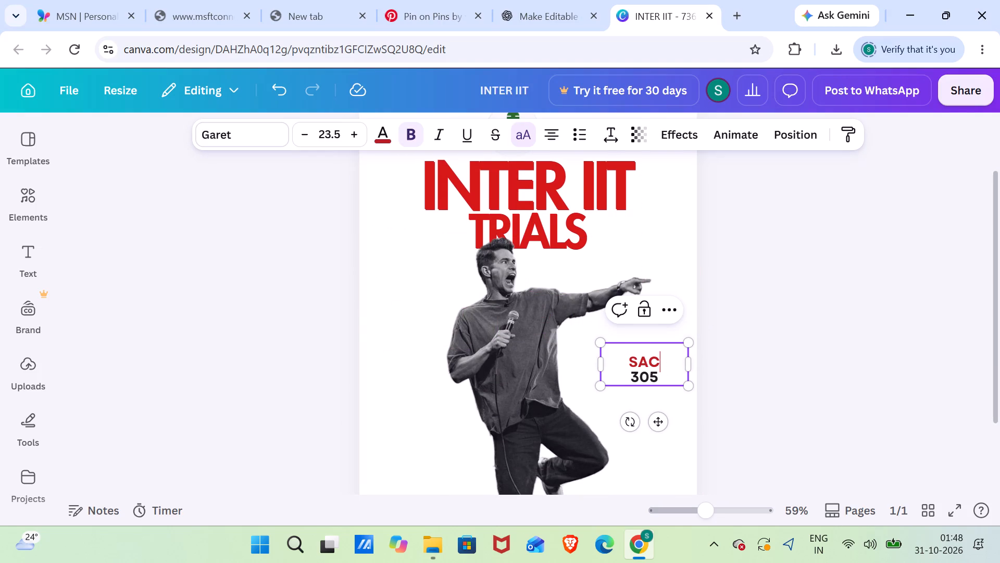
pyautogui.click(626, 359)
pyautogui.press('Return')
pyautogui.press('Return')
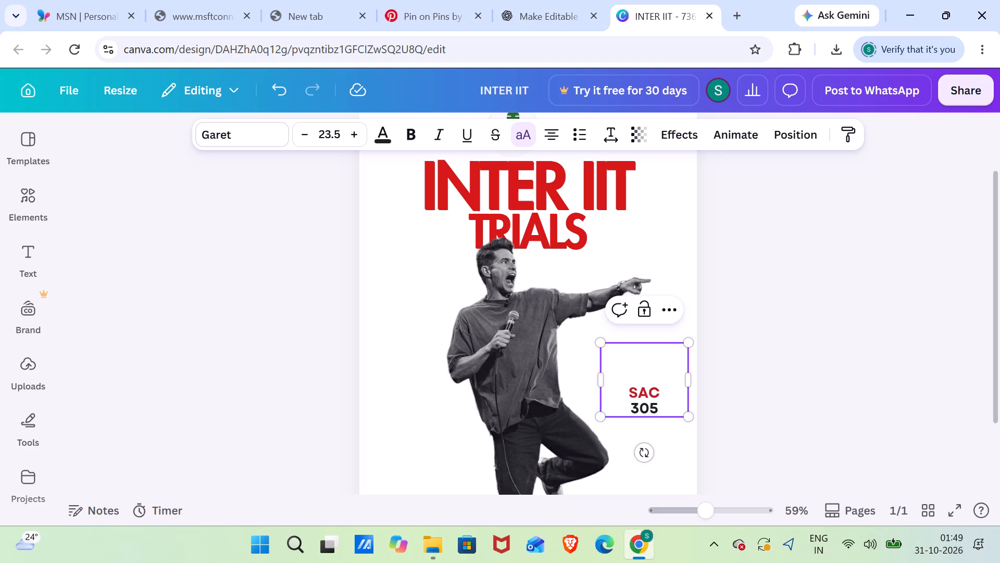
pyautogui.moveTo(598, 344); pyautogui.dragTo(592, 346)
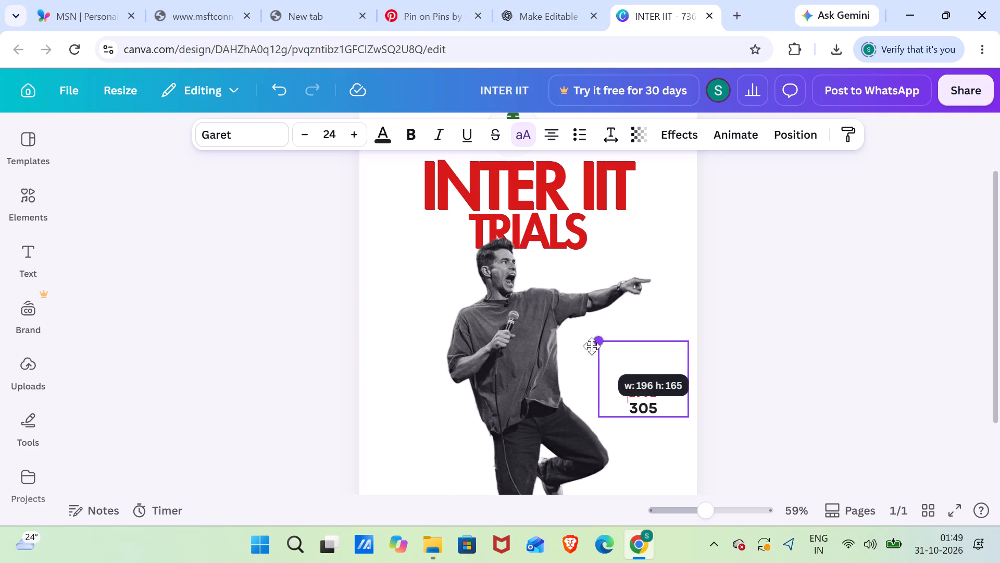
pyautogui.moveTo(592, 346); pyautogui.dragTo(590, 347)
# Delete the "SAC 305" venue text from its text box.
pyautogui.click(620, 382)
pyautogui.moveTo(662, 409); pyautogui.dragTo(658, 407)
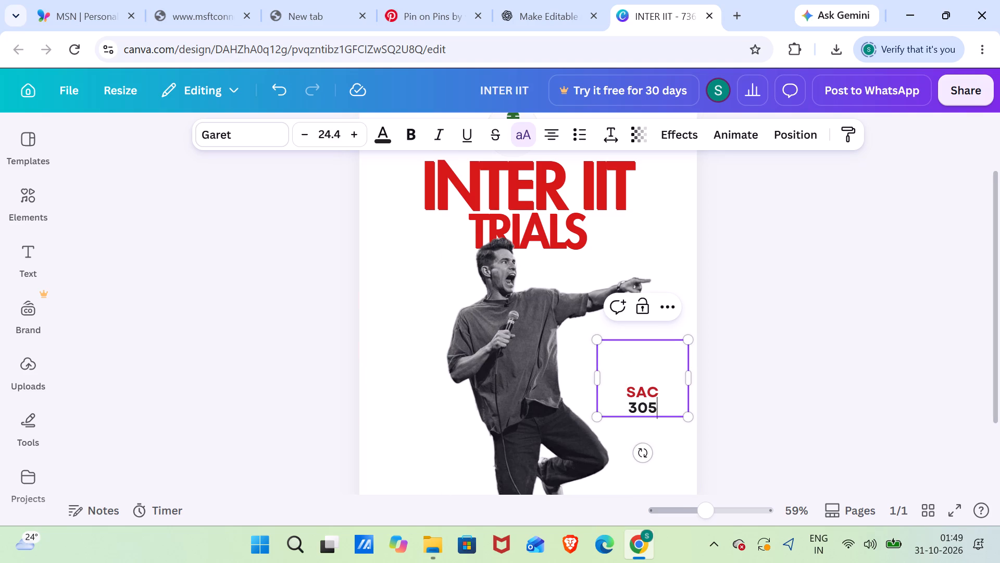
pyautogui.moveTo(658, 407); pyautogui.dragTo(619, 388)
pyautogui.press('BackSpace')
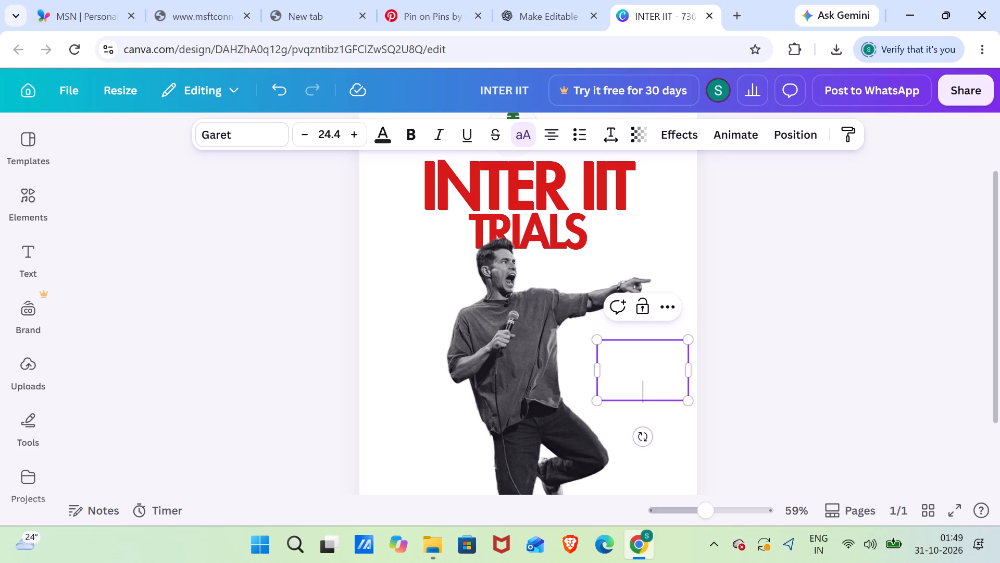
pyautogui.click(754, 347)
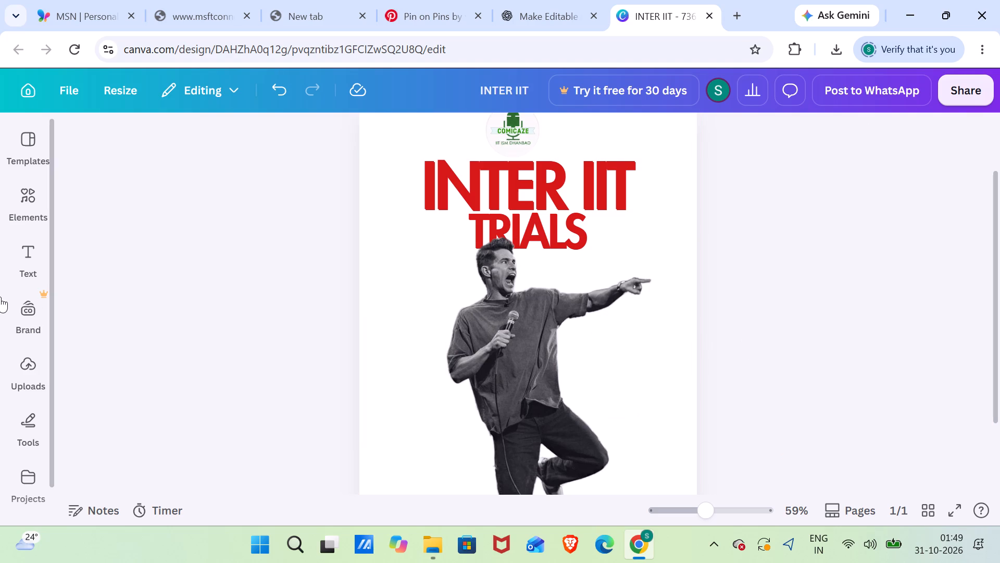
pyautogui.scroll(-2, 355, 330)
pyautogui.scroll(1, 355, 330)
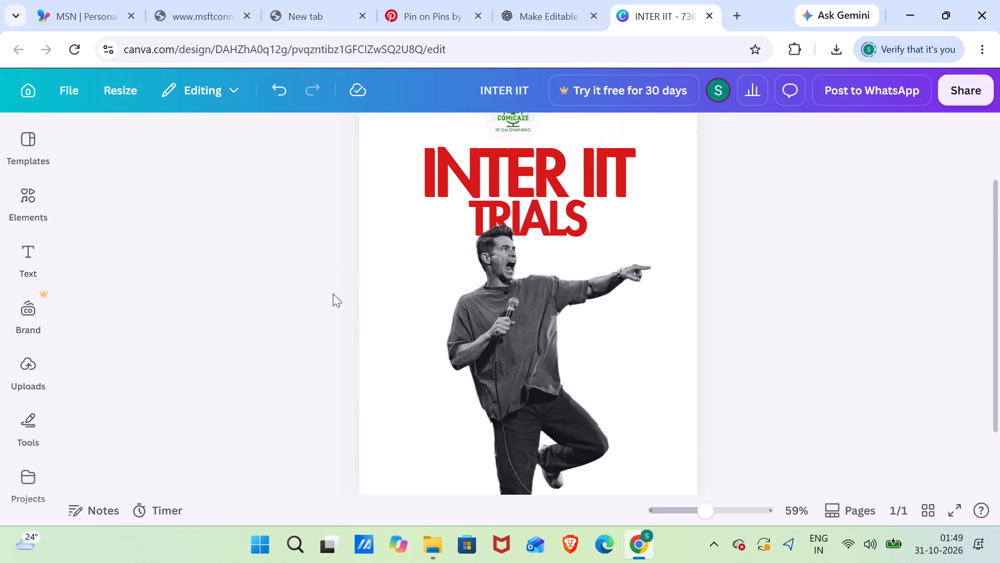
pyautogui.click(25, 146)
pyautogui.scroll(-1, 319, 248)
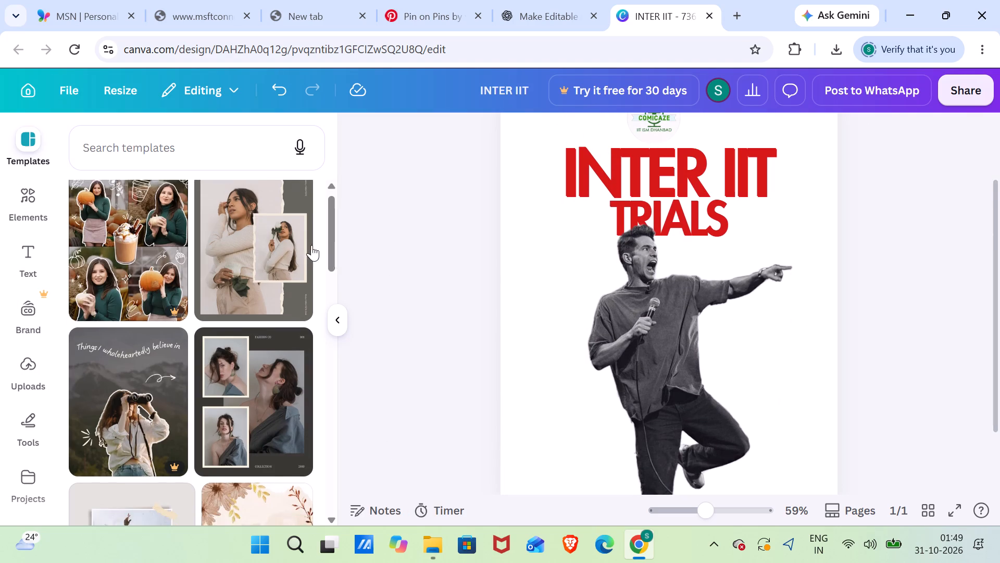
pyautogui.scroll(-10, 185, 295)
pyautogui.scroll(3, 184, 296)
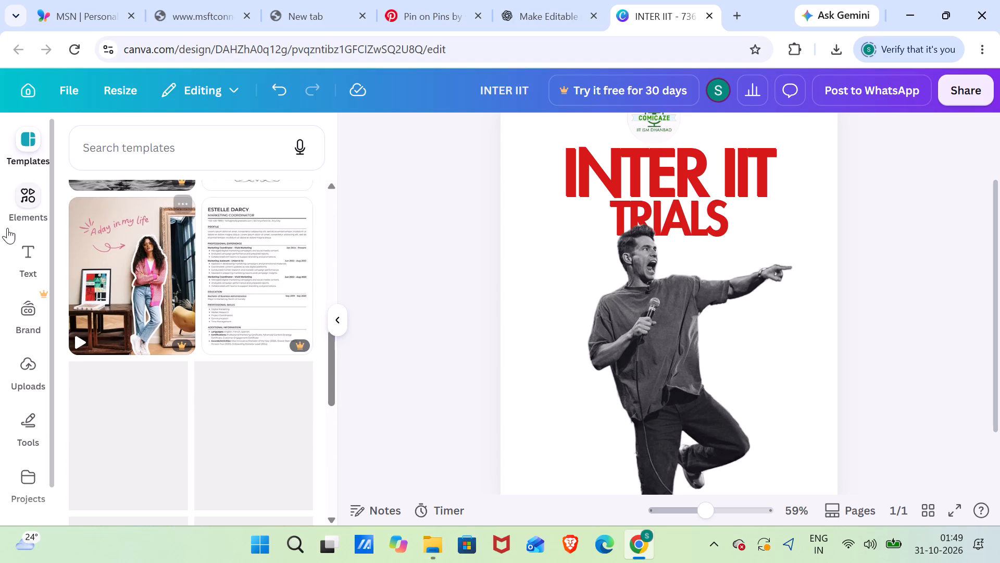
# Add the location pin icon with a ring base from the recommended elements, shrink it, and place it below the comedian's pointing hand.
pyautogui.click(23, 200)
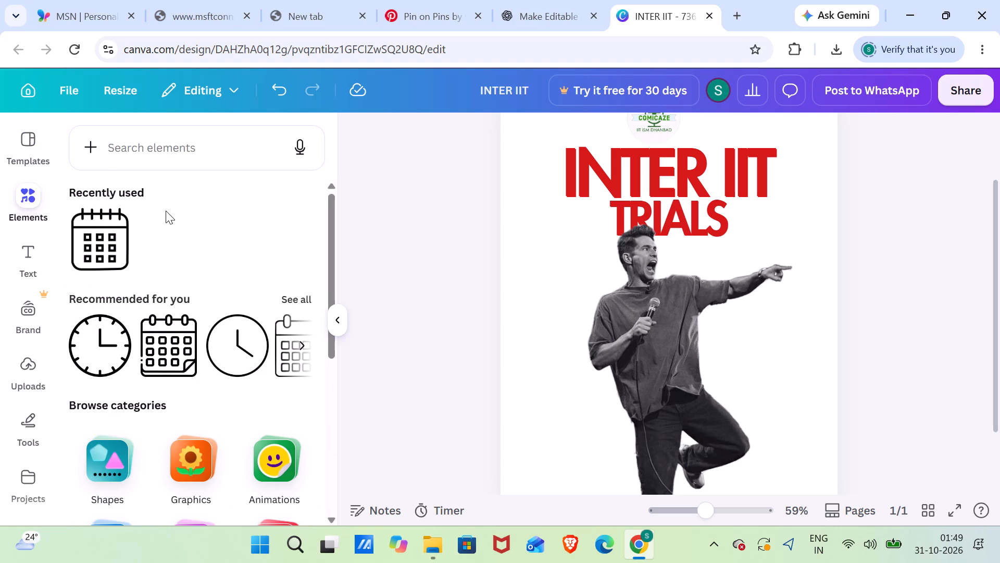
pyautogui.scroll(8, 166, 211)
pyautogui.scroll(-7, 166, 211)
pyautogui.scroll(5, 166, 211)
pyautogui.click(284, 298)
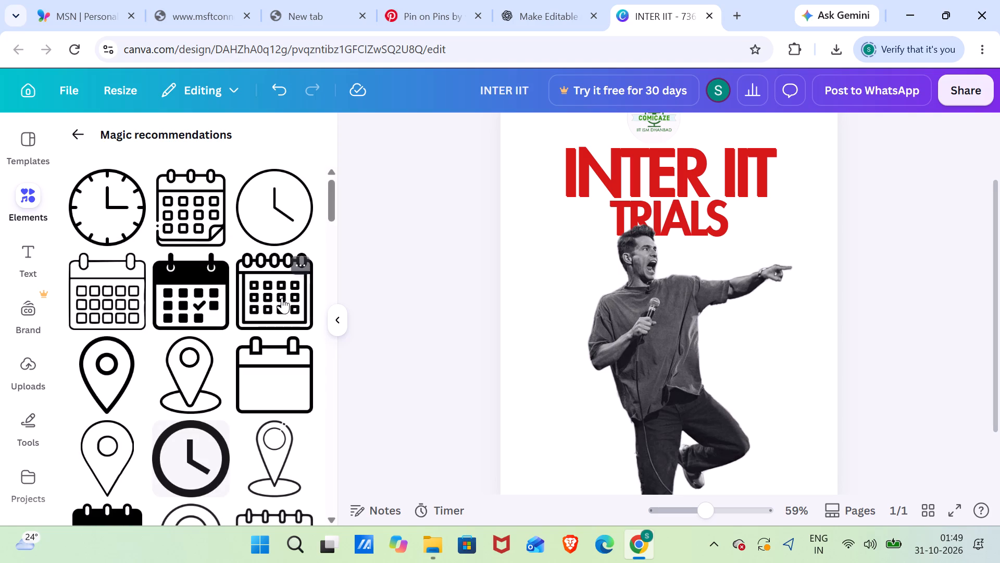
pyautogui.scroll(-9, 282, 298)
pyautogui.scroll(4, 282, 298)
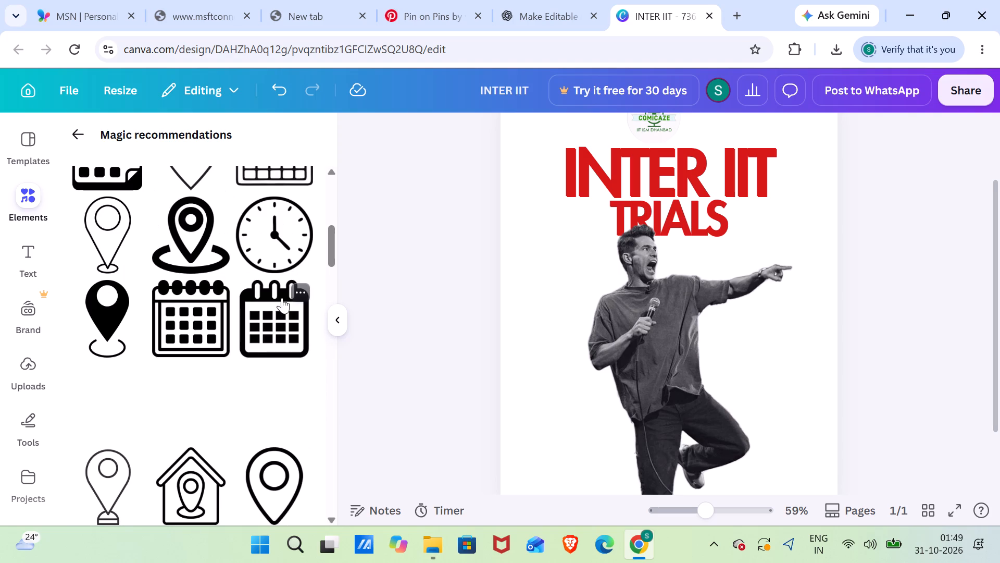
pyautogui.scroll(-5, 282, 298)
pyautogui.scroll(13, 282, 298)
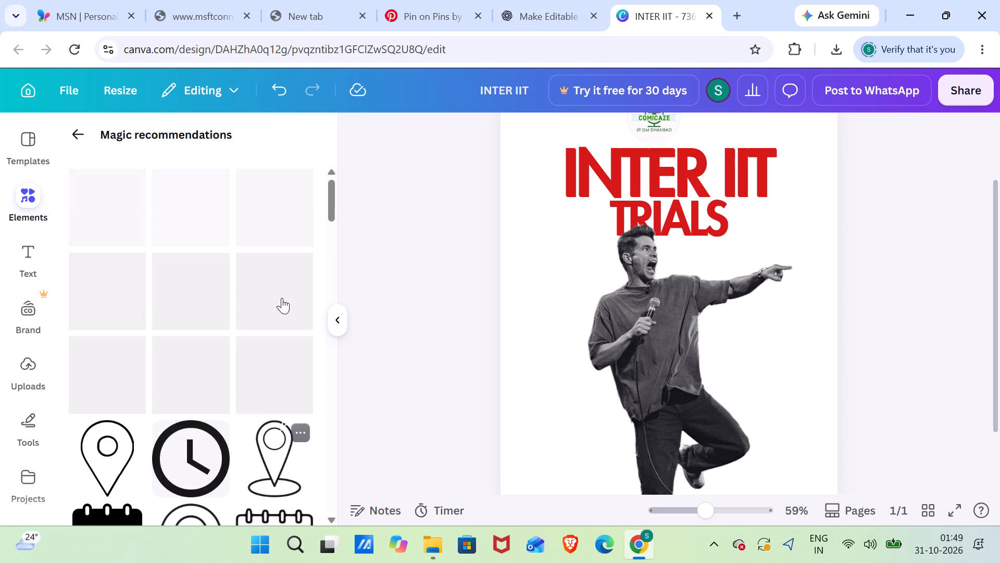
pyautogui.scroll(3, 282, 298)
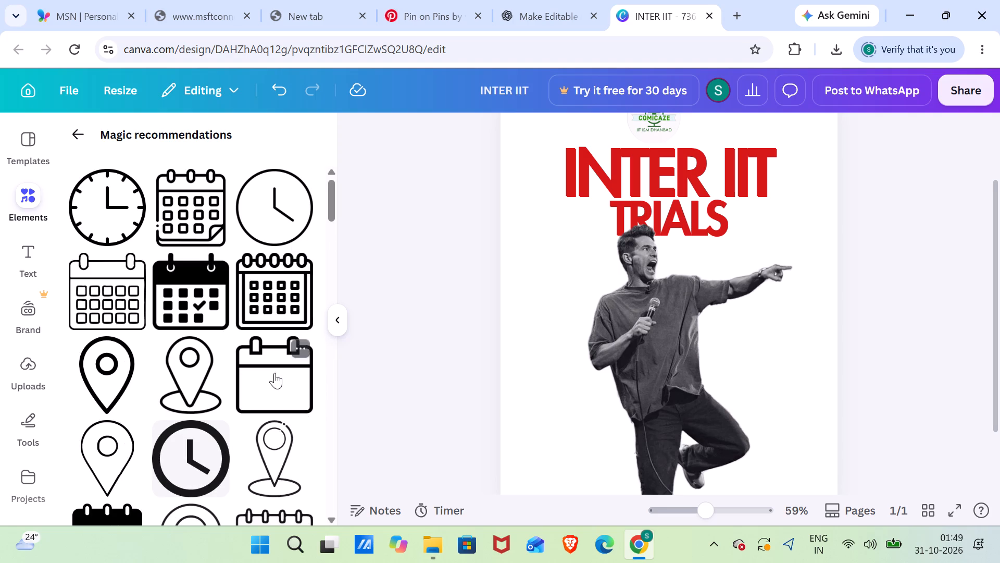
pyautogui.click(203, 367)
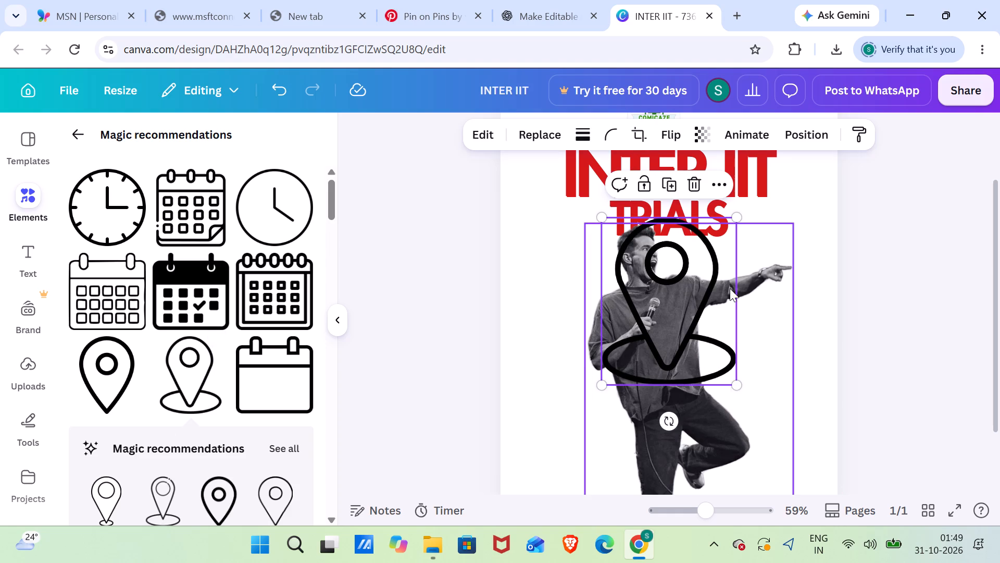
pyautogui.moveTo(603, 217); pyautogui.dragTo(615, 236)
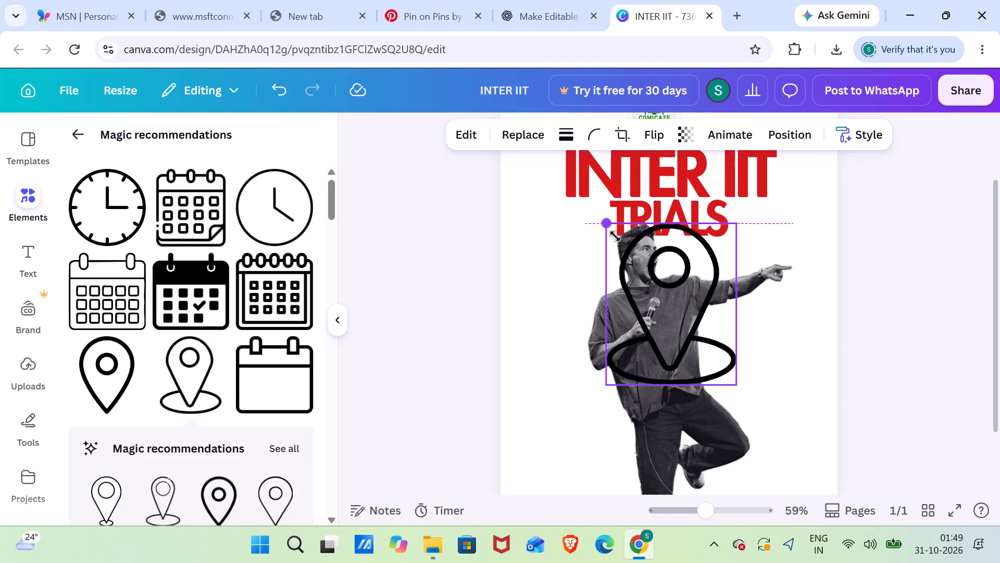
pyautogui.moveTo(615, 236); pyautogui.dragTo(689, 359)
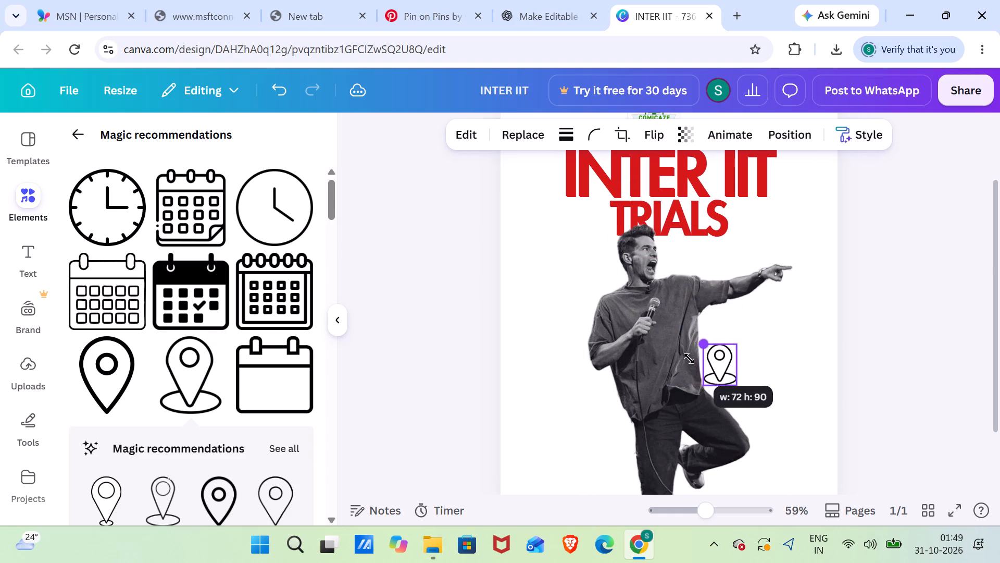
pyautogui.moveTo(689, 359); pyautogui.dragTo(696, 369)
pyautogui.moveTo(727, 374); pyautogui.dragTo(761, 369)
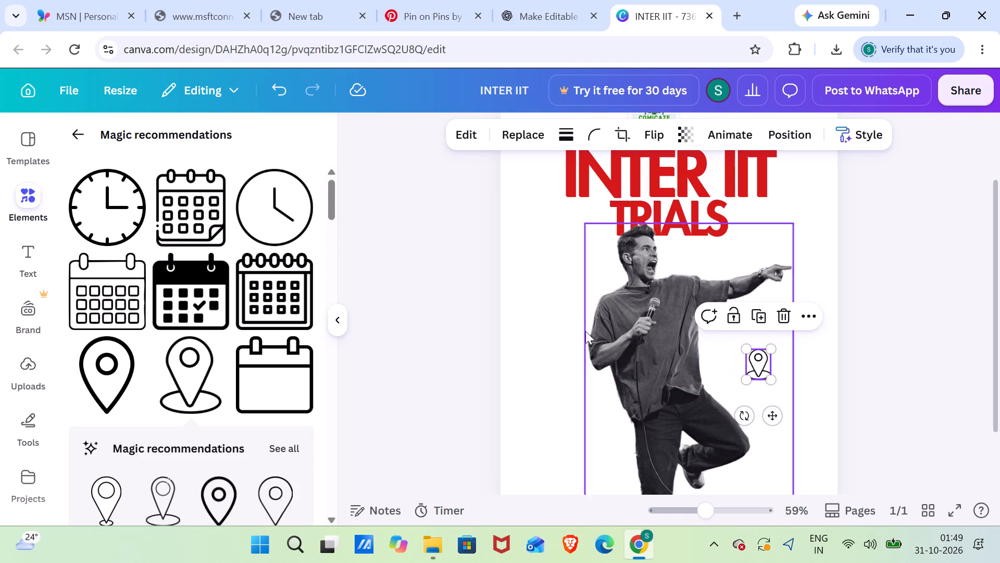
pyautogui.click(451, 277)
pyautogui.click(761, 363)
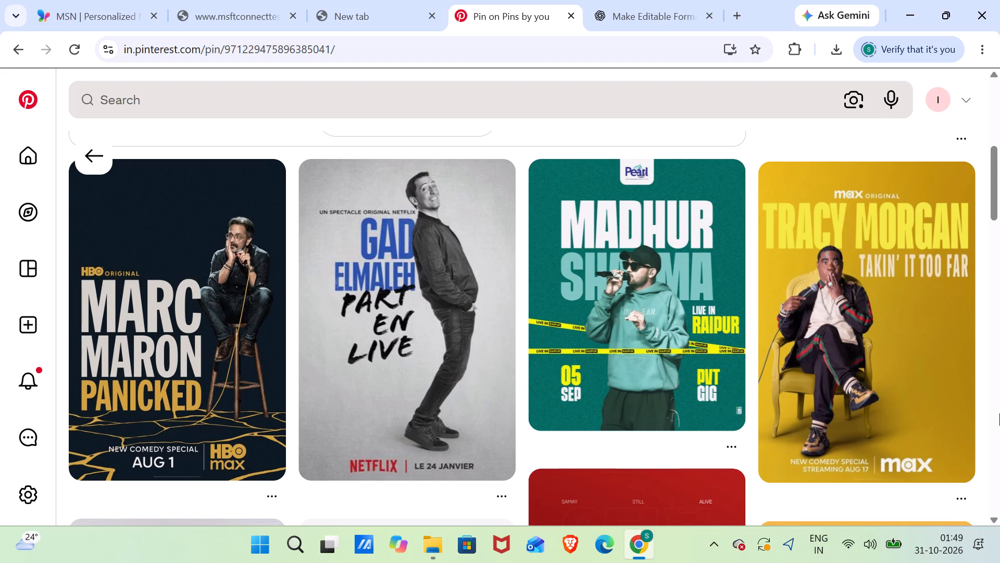
pyautogui.scroll(-1, 316, 285)
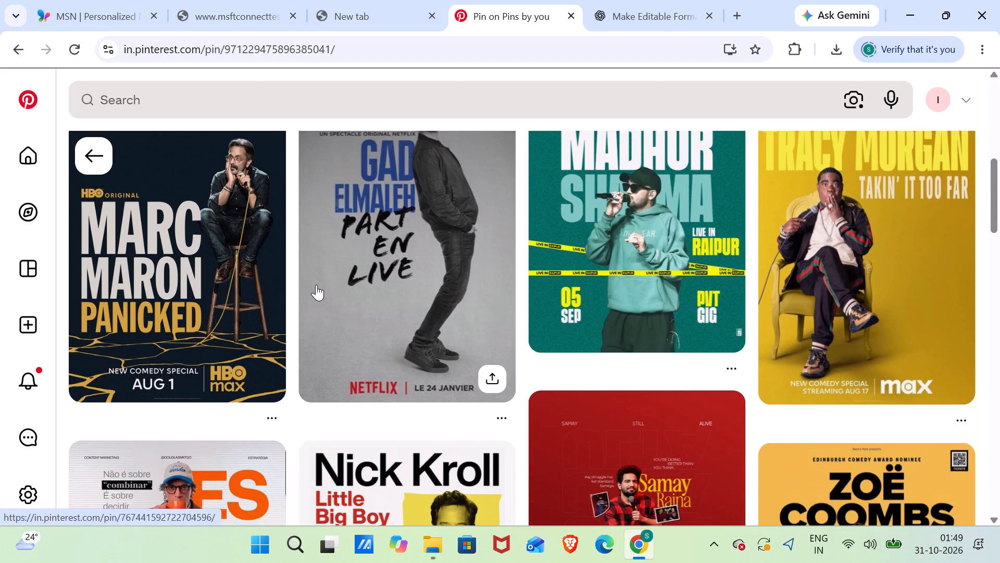
pyautogui.scroll(-3, 316, 285)
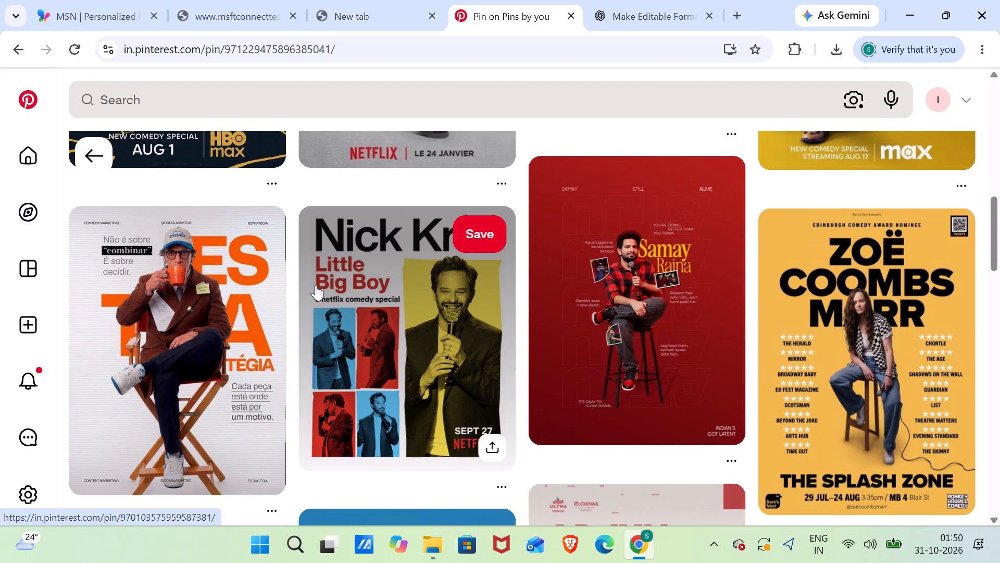
pyautogui.scroll(3, 316, 285)
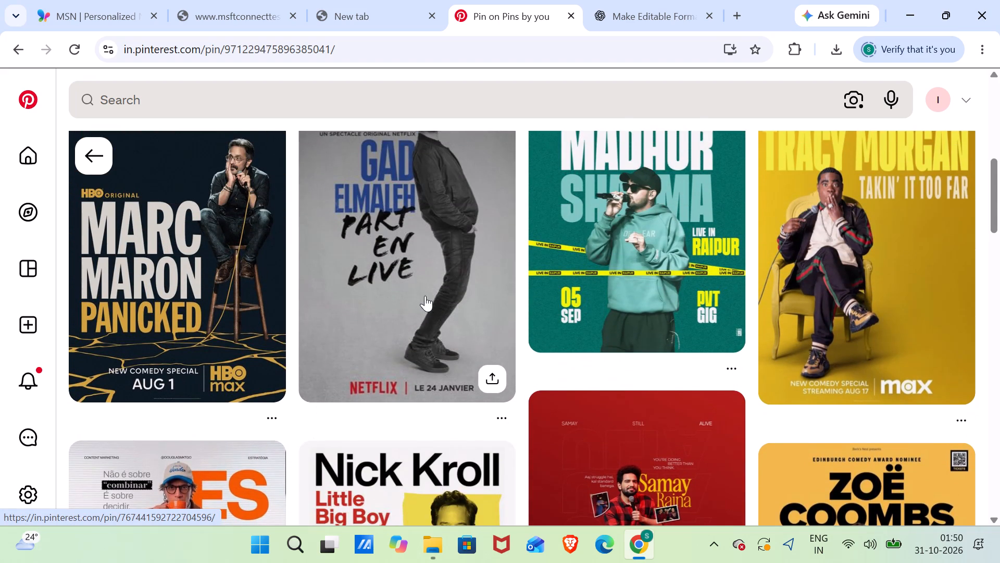
pyautogui.scroll(1, 426, 296)
pyautogui.scroll(6, 465, 324)
pyautogui.scroll(-1, 451, 348)
pyautogui.scroll(2, 451, 348)
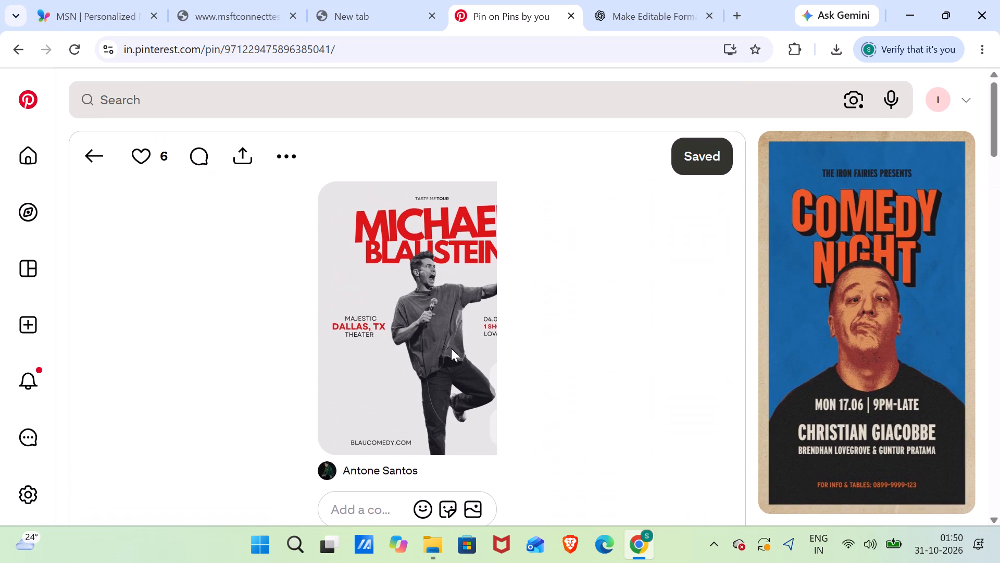
# Return to the Pinterest home feed and look through its poster designs for a new reference.
pyautogui.click(90, 154)
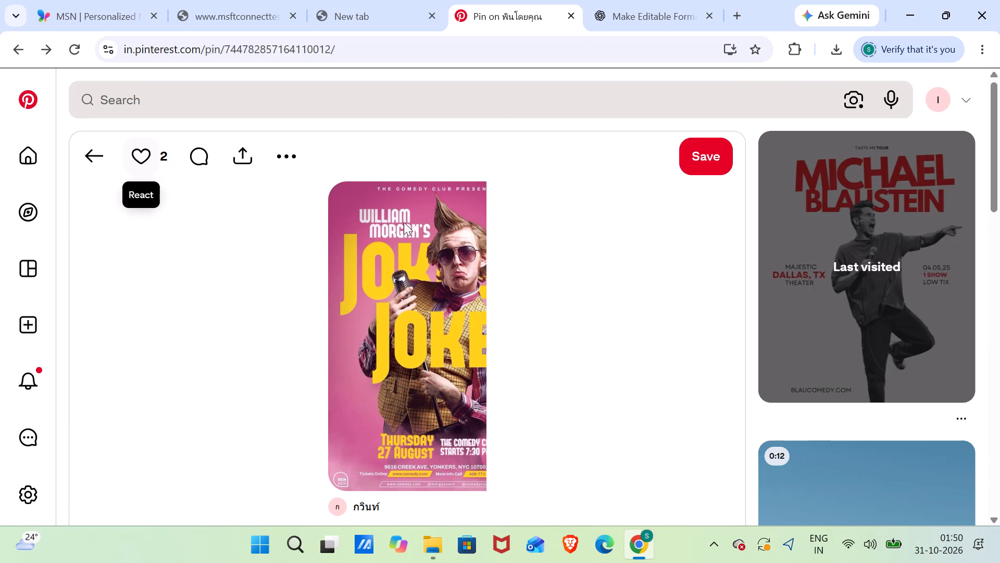
pyautogui.click(89, 160)
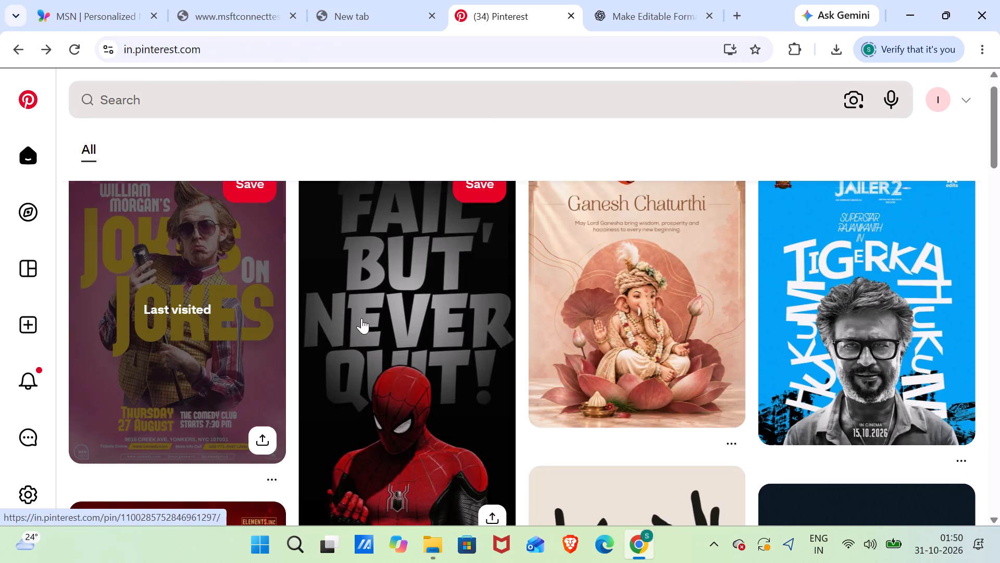
pyautogui.scroll(6, 362, 322)
pyautogui.scroll(-7, 335, 449)
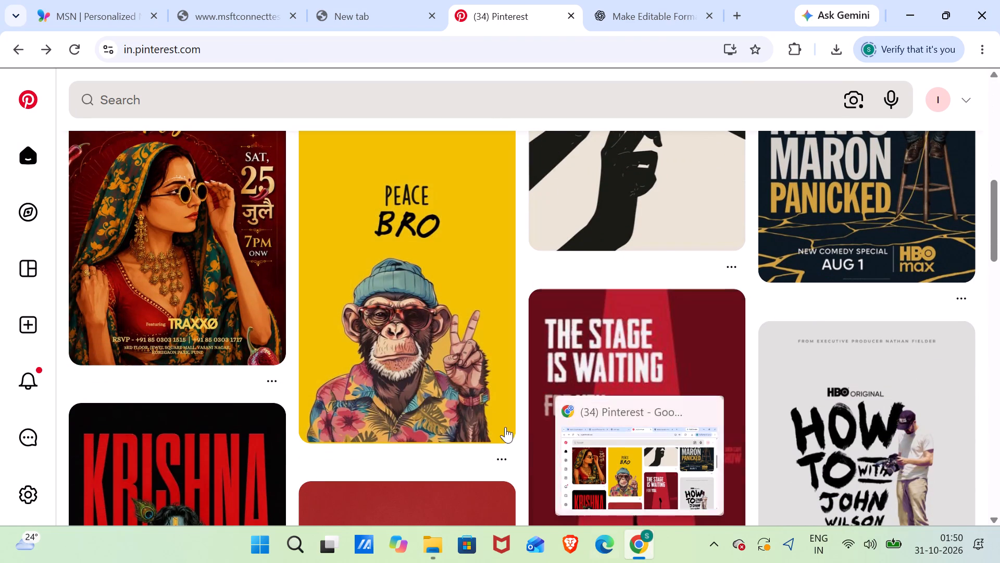
pyautogui.scroll(-4, 477, 399)
pyautogui.scroll(1, 634, 293)
pyautogui.scroll(2, 645, 353)
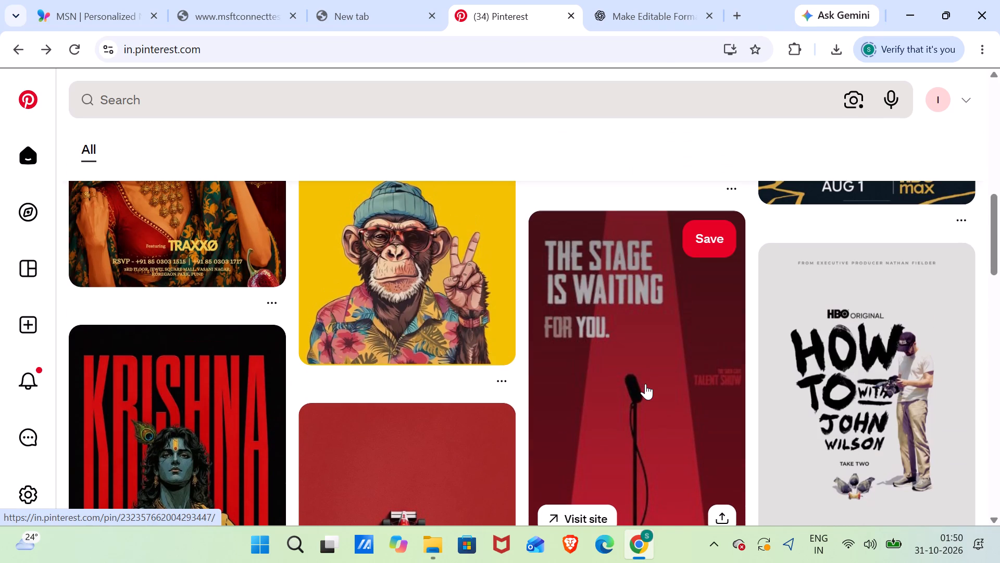
pyautogui.scroll(-1, 645, 384)
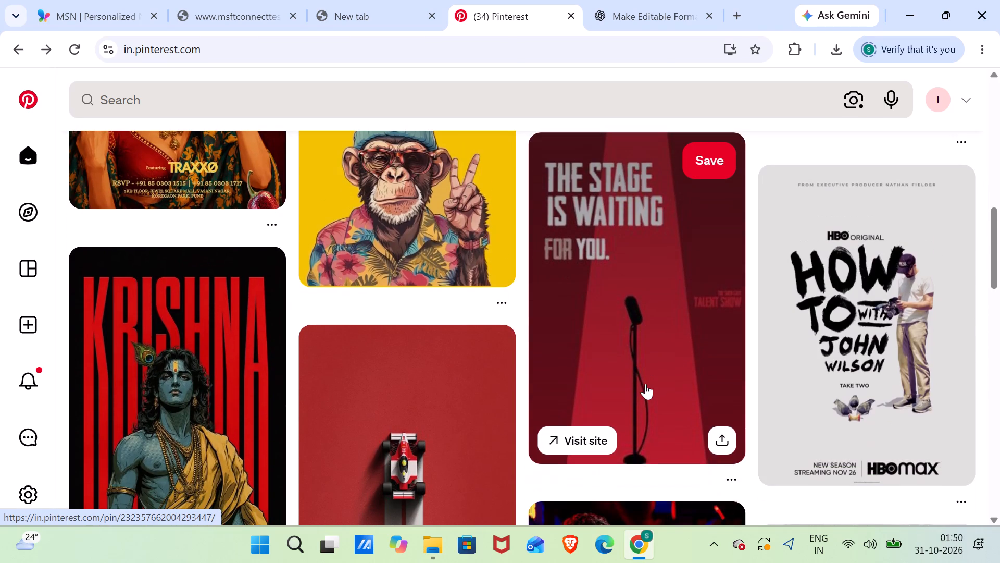
# Open the "THE STAGE IS WAITING FOR YOU." microphone poster pin and view its image enlarged.
pyautogui.click(645, 384)
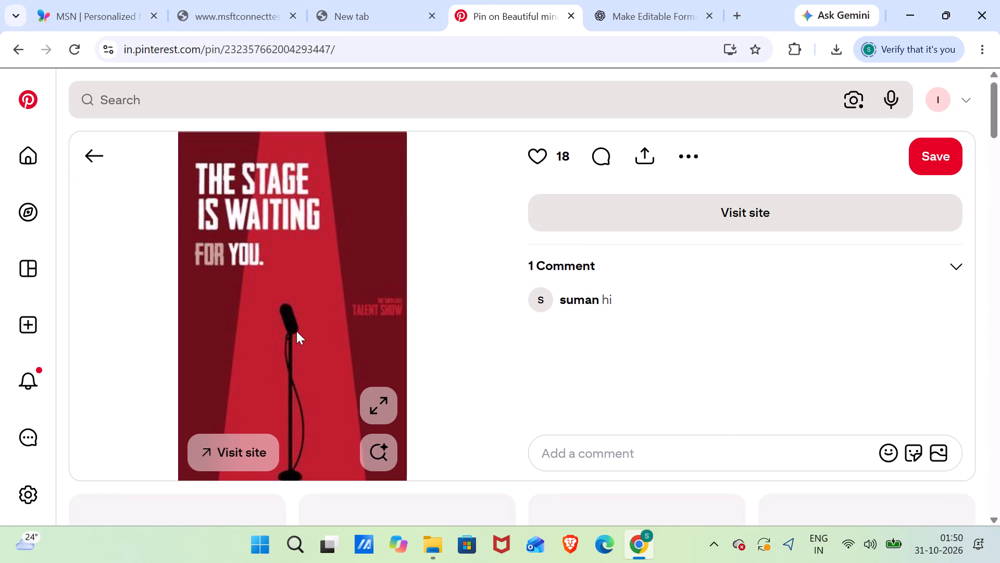
pyautogui.click(379, 399)
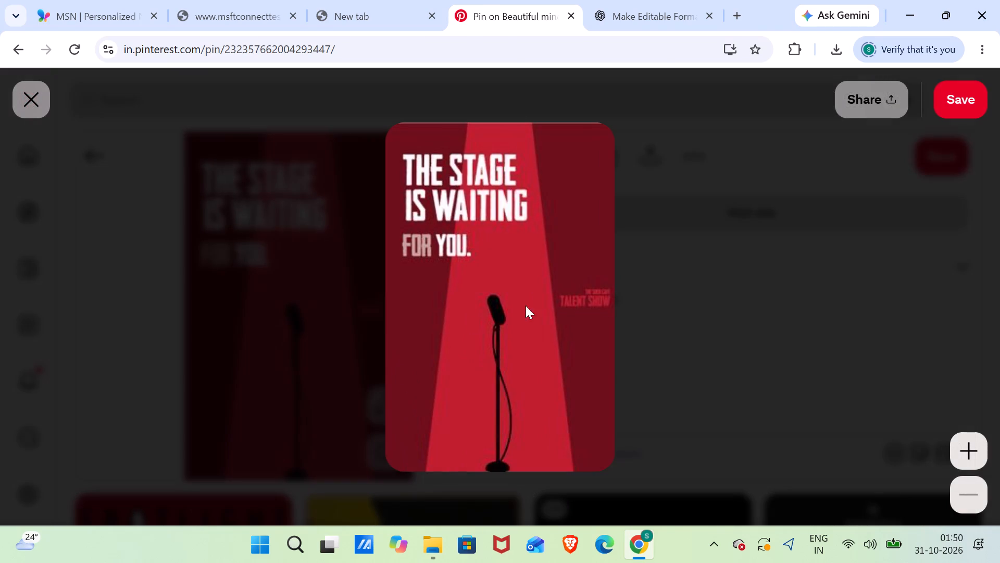